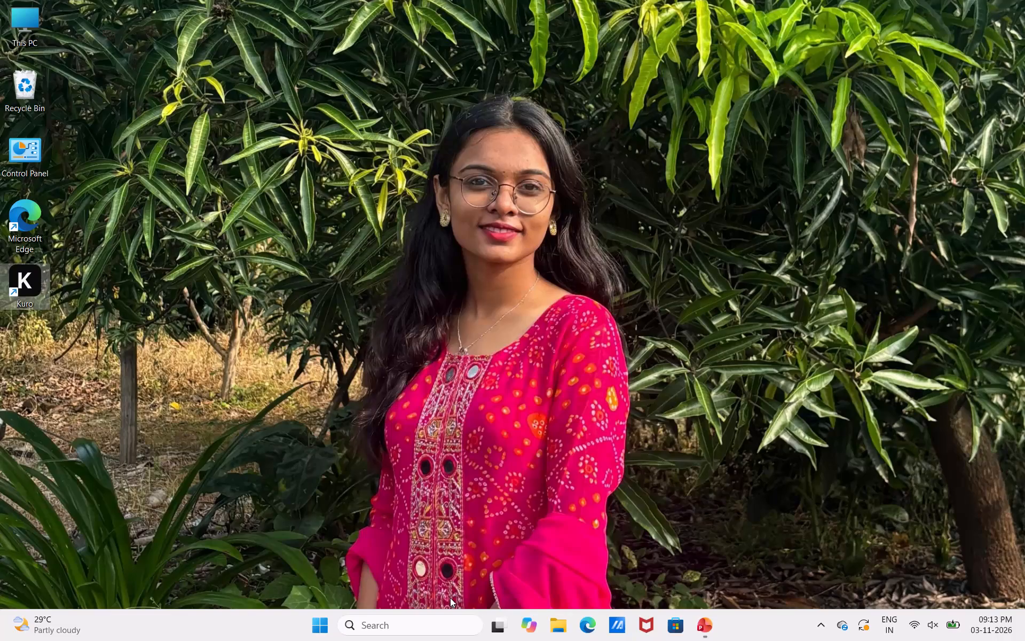
Switch to the open Bacteria presentation in PowerPoint.
double_click(697, 620)
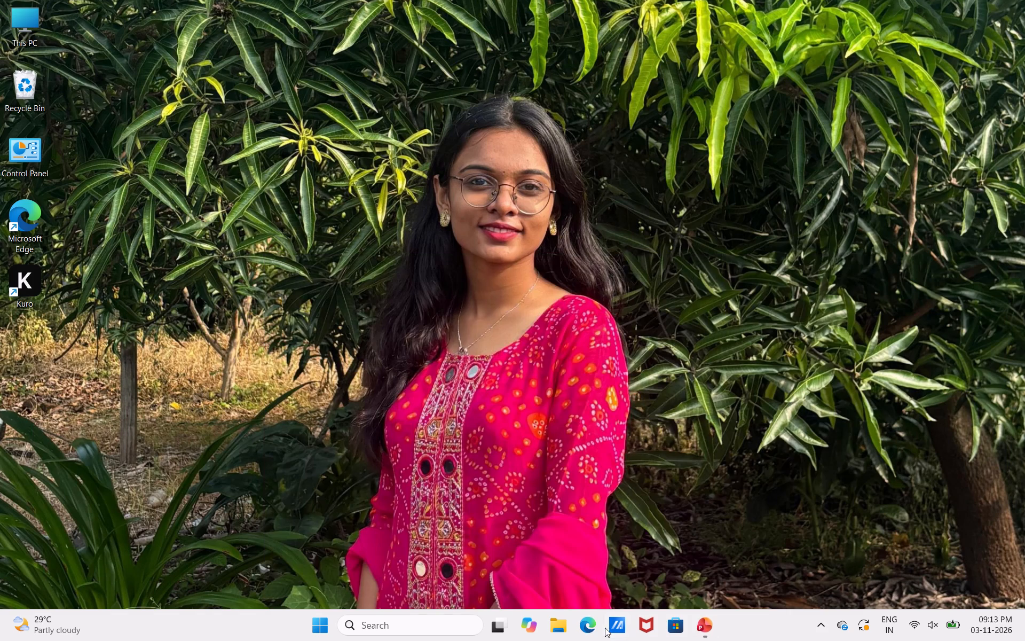
double_click(706, 617)
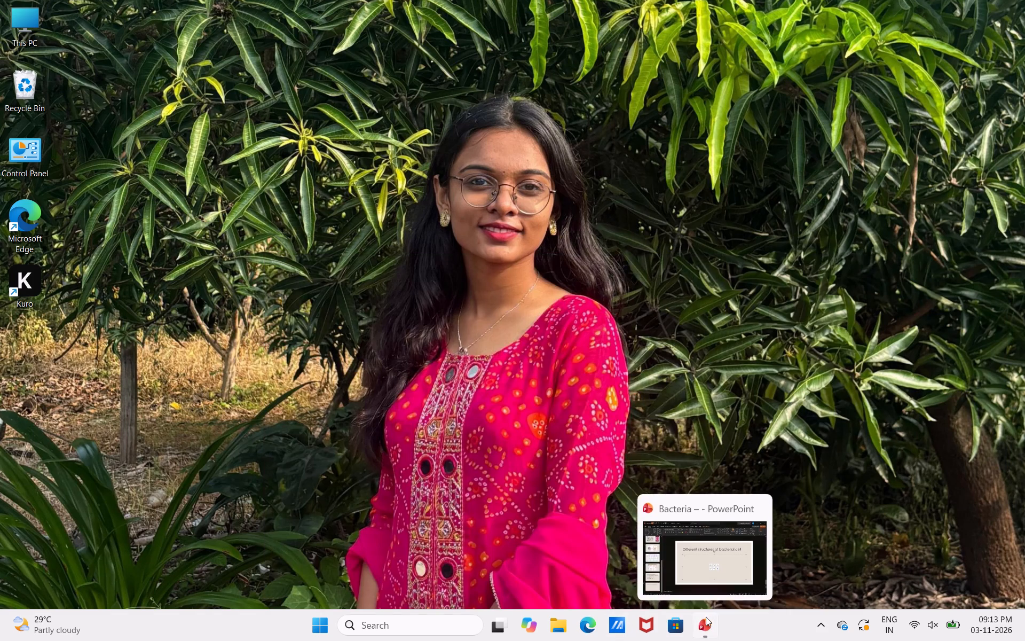
left_click(696, 623)
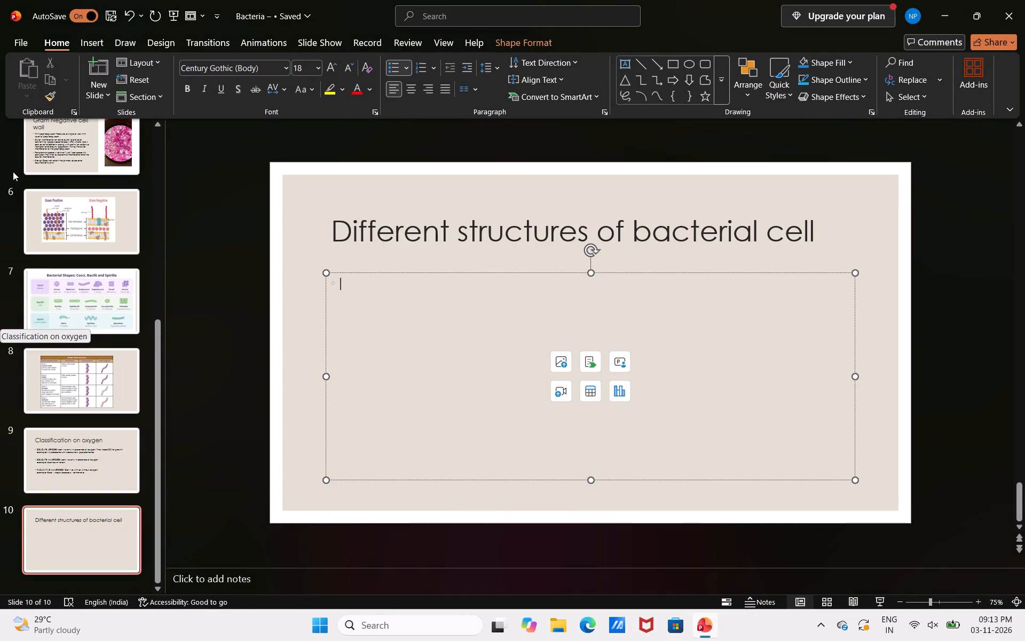
Review the slides from the title slide through to the Gram positive cell wall slide.
scroll(80, 172, "up", 10)
left_click(80, 172)
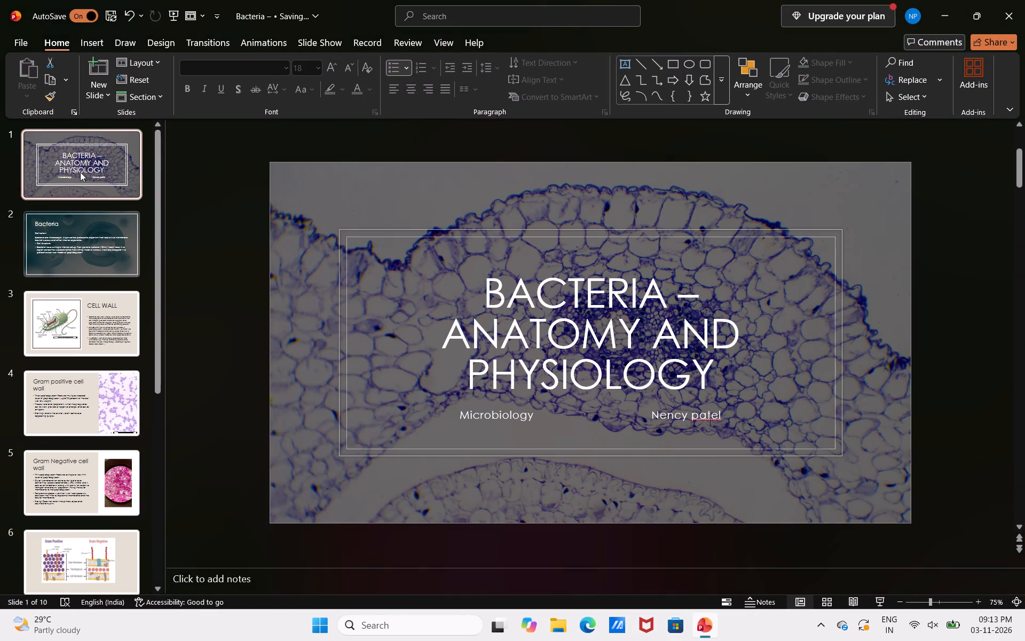
scroll(454, 317, "up", 1, "ctrl")
scroll(454, 317, "down", 2, "ctrl")
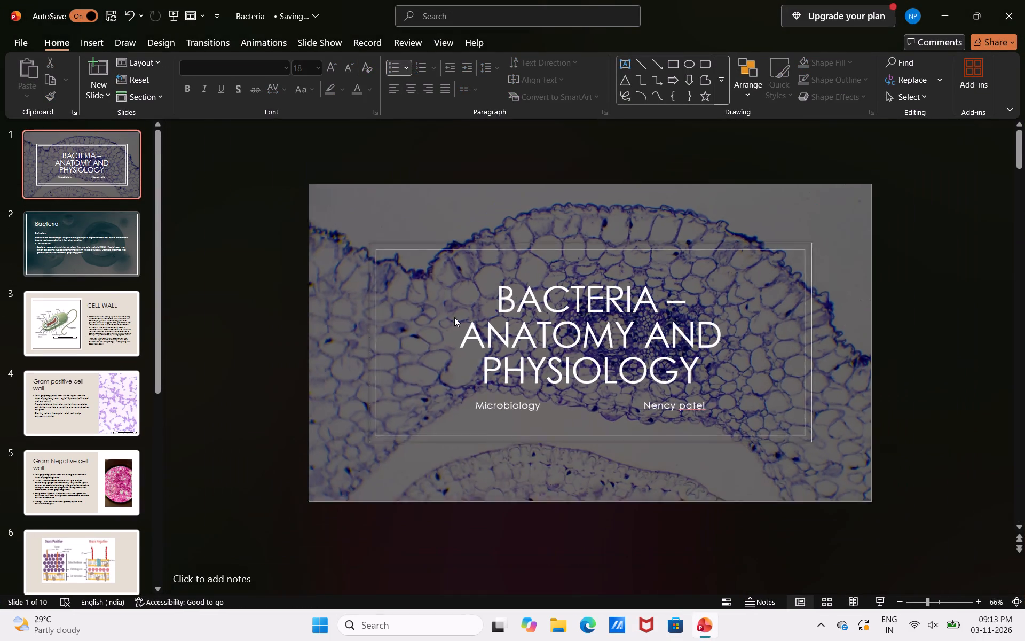
scroll(454, 317, "down", 1, "ctrl")
scroll(454, 317, "up", 4, "ctrl")
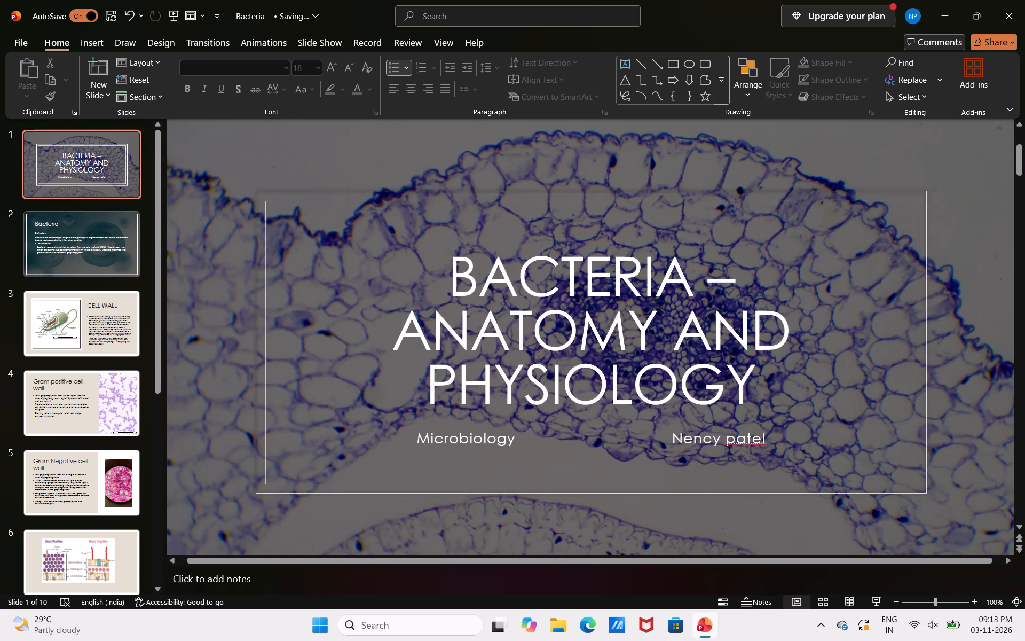
key("Right")
key("Right")
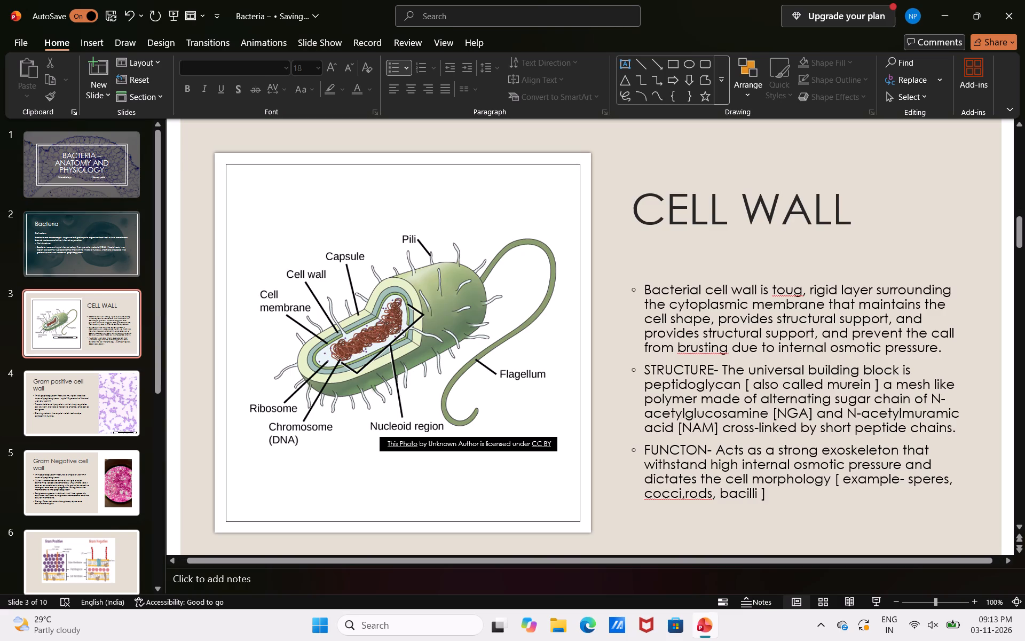
key("Right")
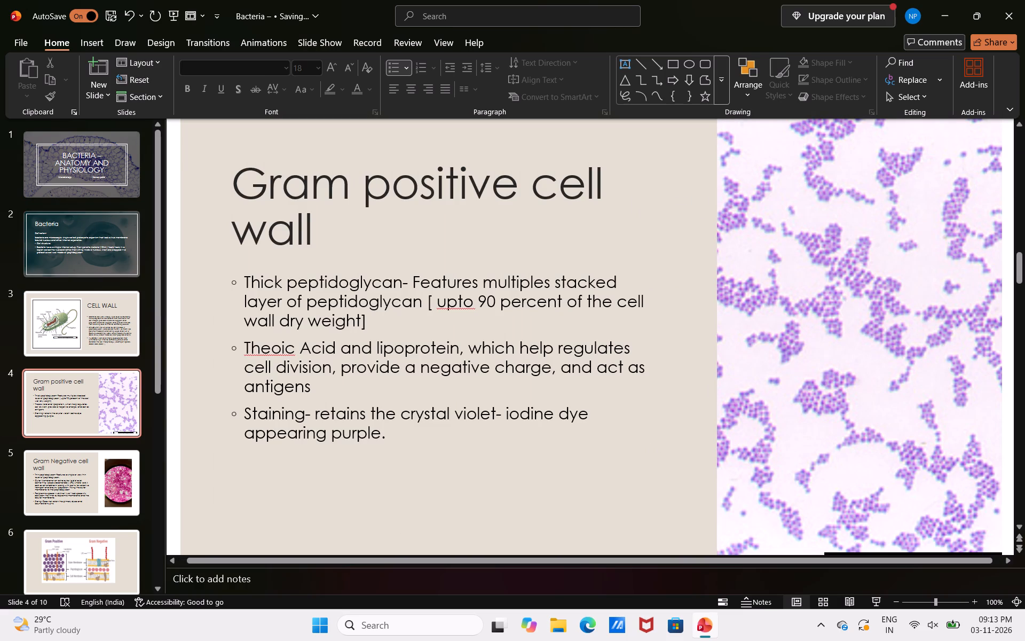
Replace the word "percent" after 90 with "%" in the first bullet of the Gram positive cell wall slide.
left_click(565, 300)
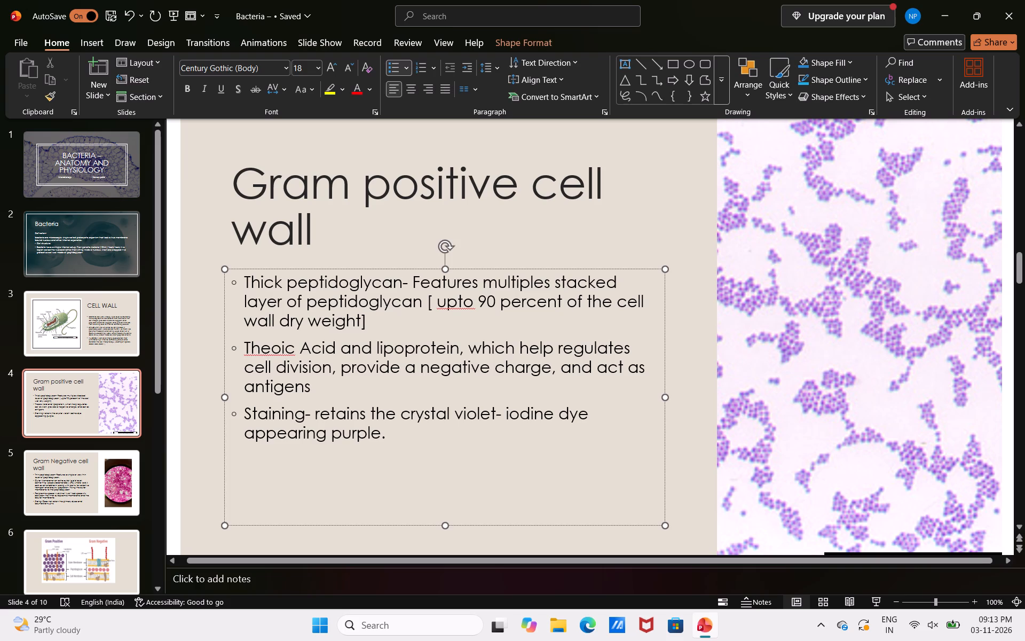
key("BackSpace")
key("BackSpace")
key("BackSpace")
key("BackSpace")
key("BackSpace")
key("BackSpace")
key("BackSpace")
key("BackSpace")
key("BackSpace")
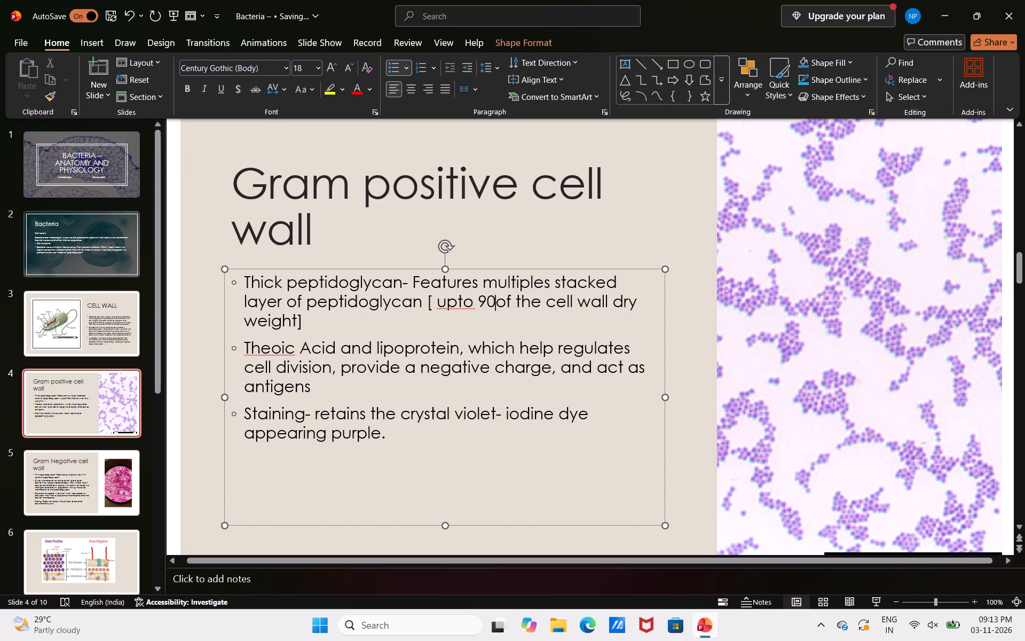
key("space")
key("shift+percent")
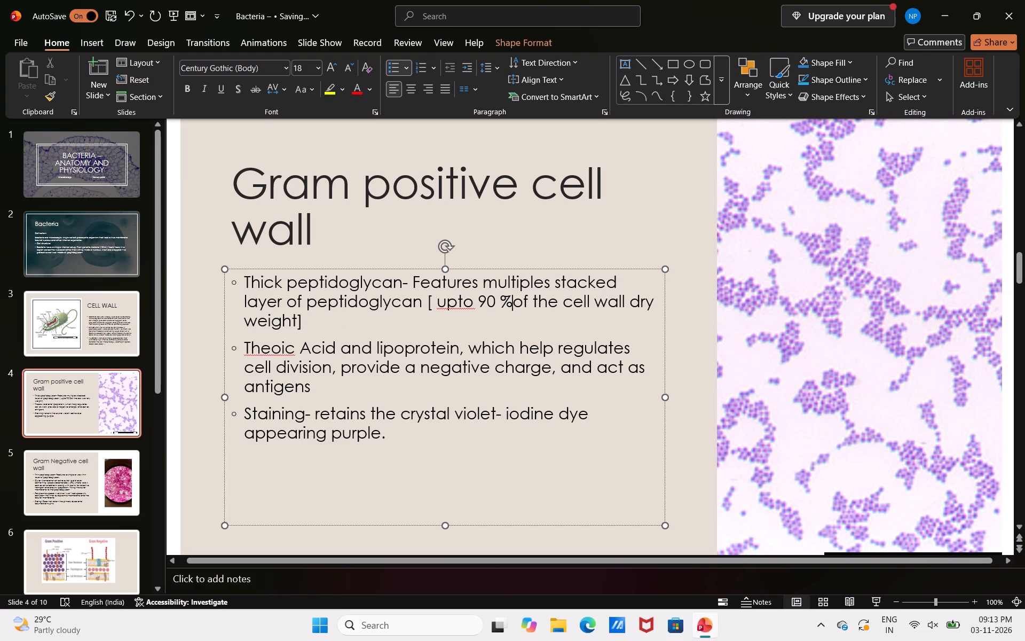
key("space")
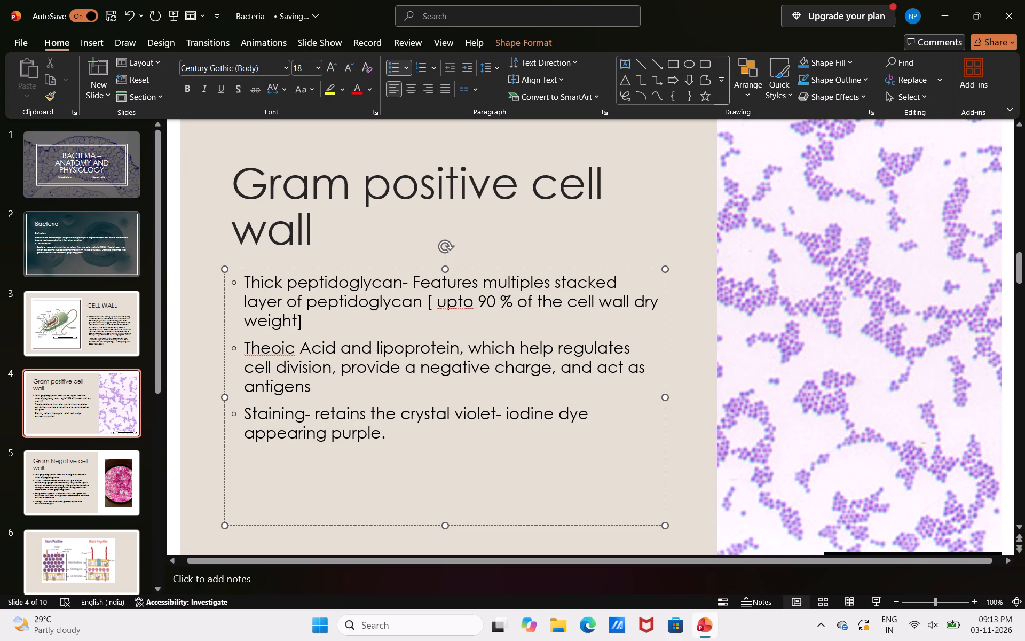
key("Right")
key("Right")
key("Right")
Review the Gram Negative cell wall slide and move on through the deck to the table on slide 8.
left_click(104, 506)
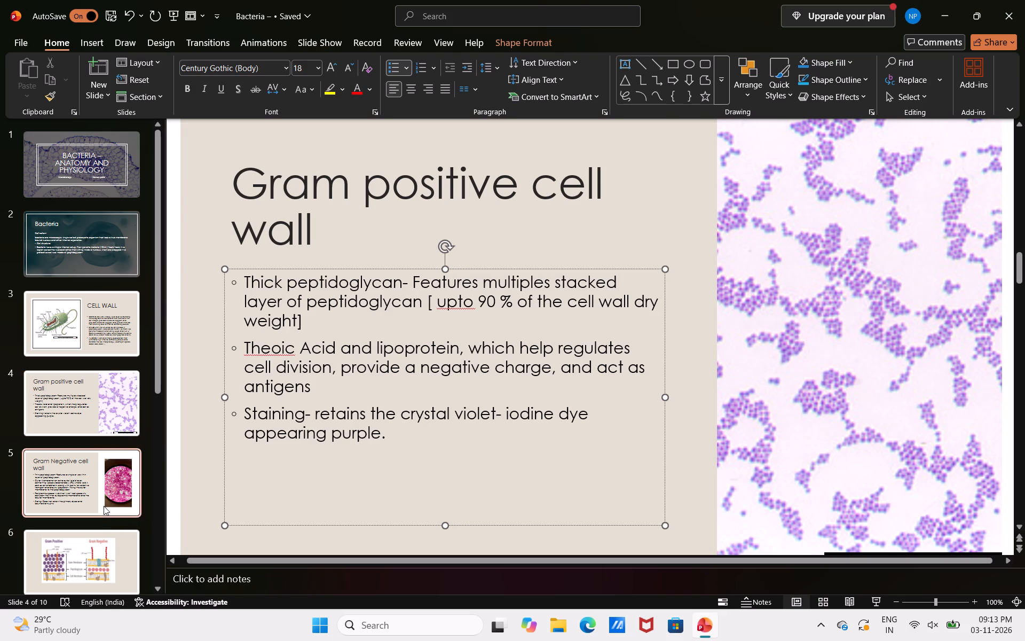
key("Right")
key("Right")
key("Right")
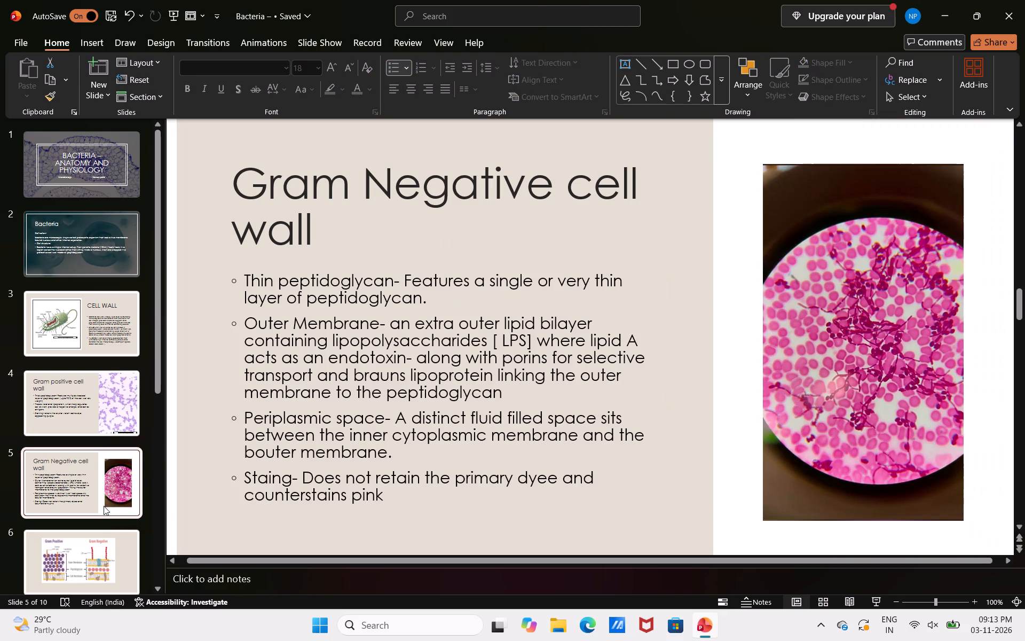
key("Right")
key("Right")
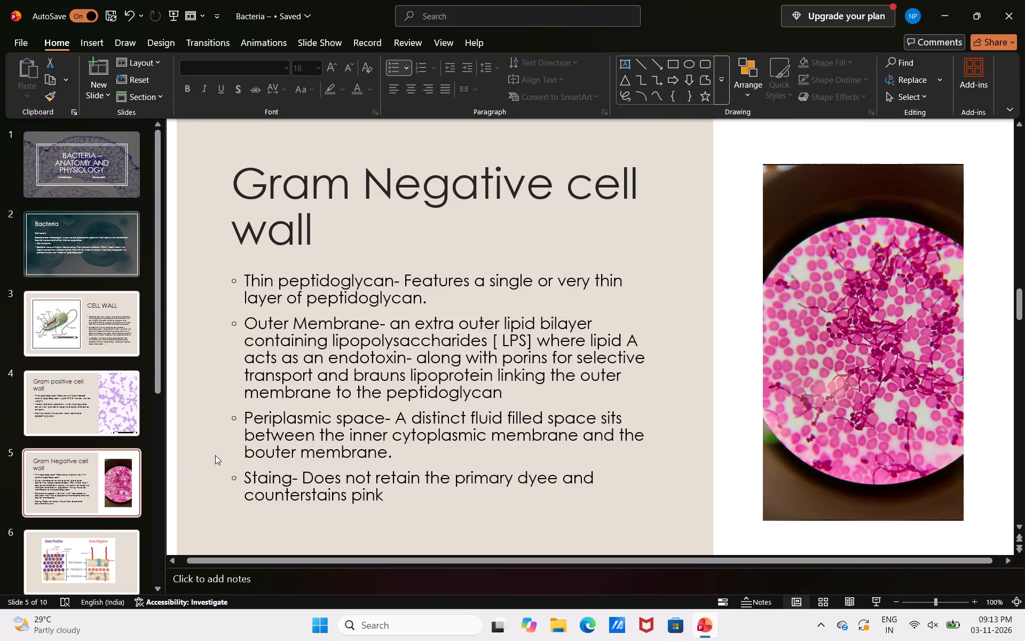
scroll(96, 486, "down", 4)
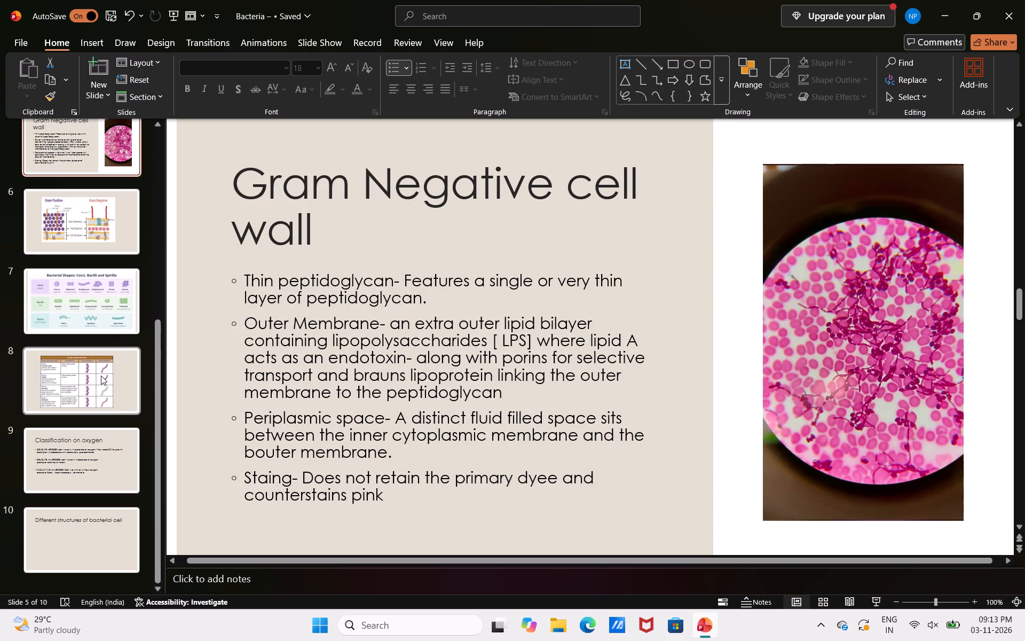
left_click(101, 376)
Search online pictures for "oxygen" from the Classification on oxygen slide and browse the images.
left_click(75, 445)
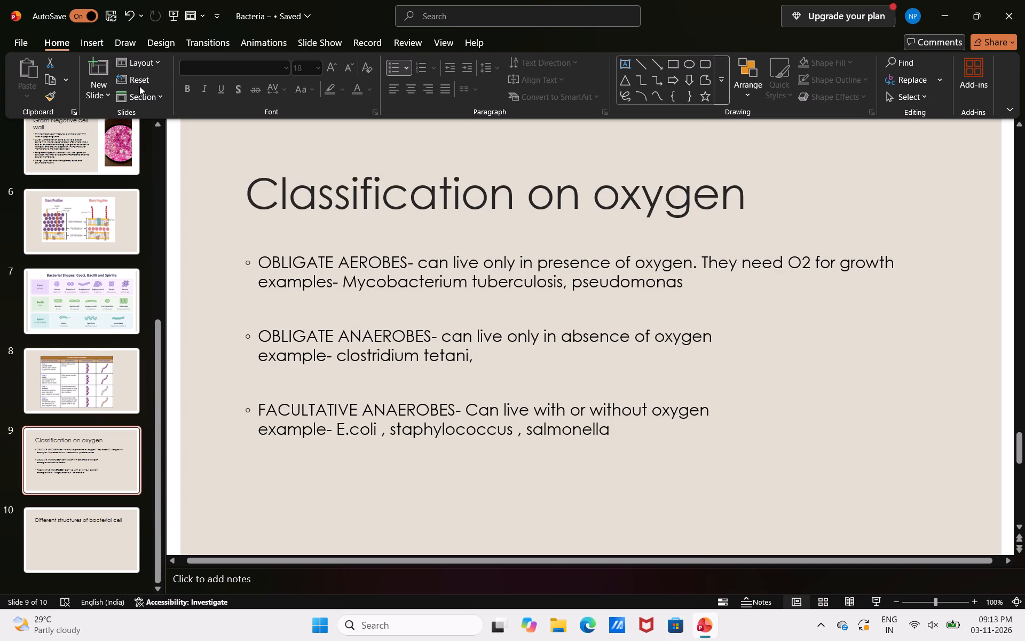
left_click(102, 92)
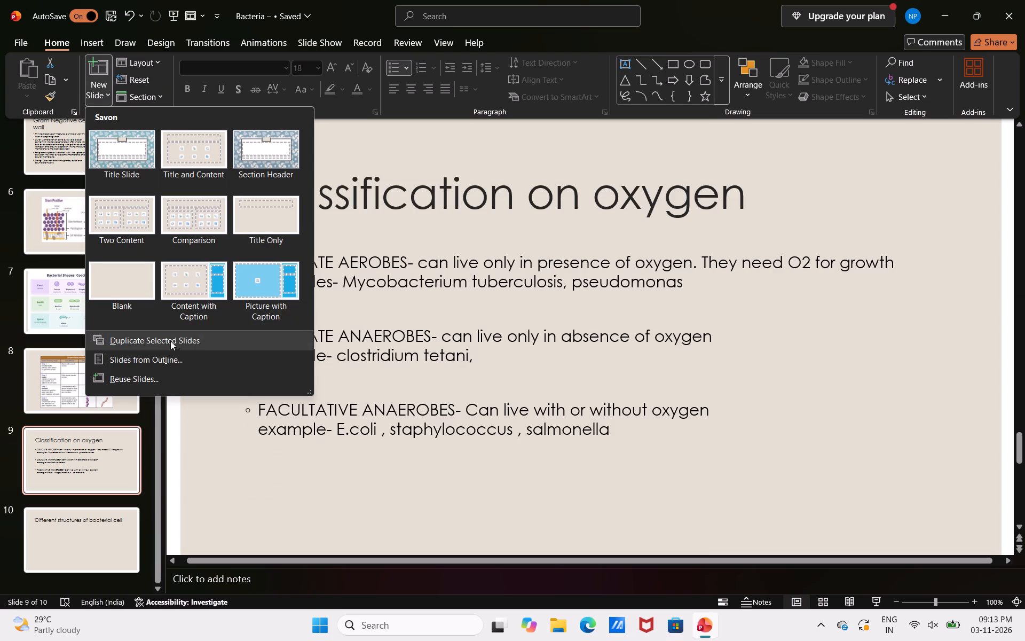
left_click(89, 44)
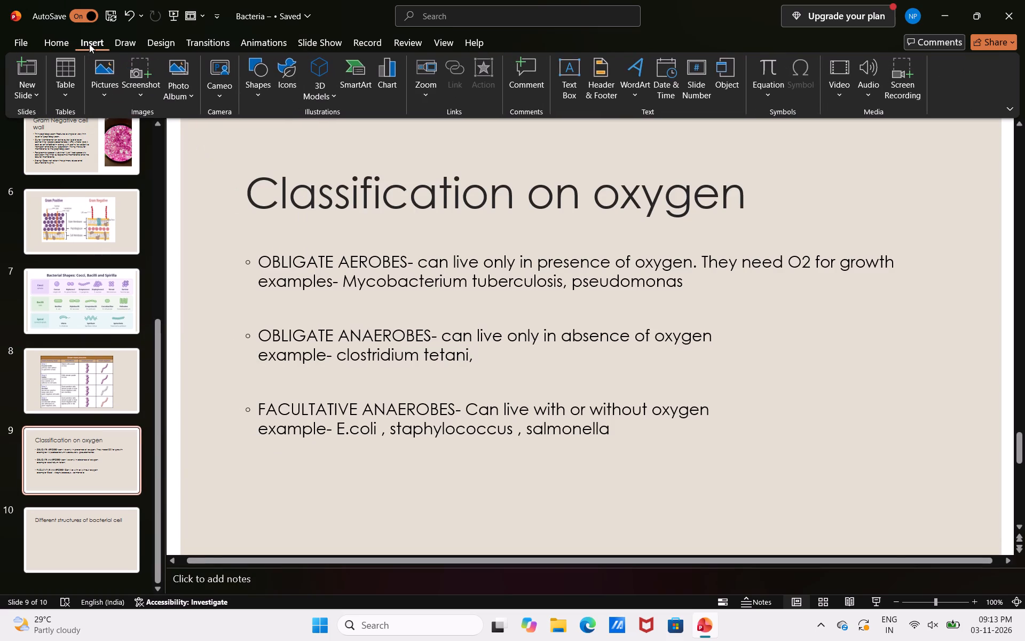
left_click(96, 85)
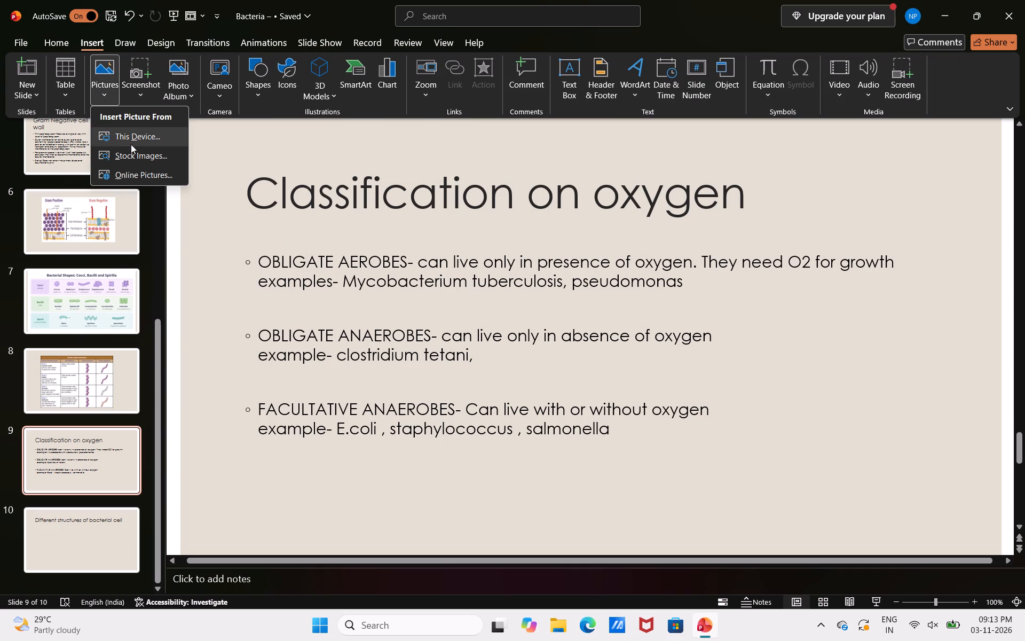
left_click(132, 175)
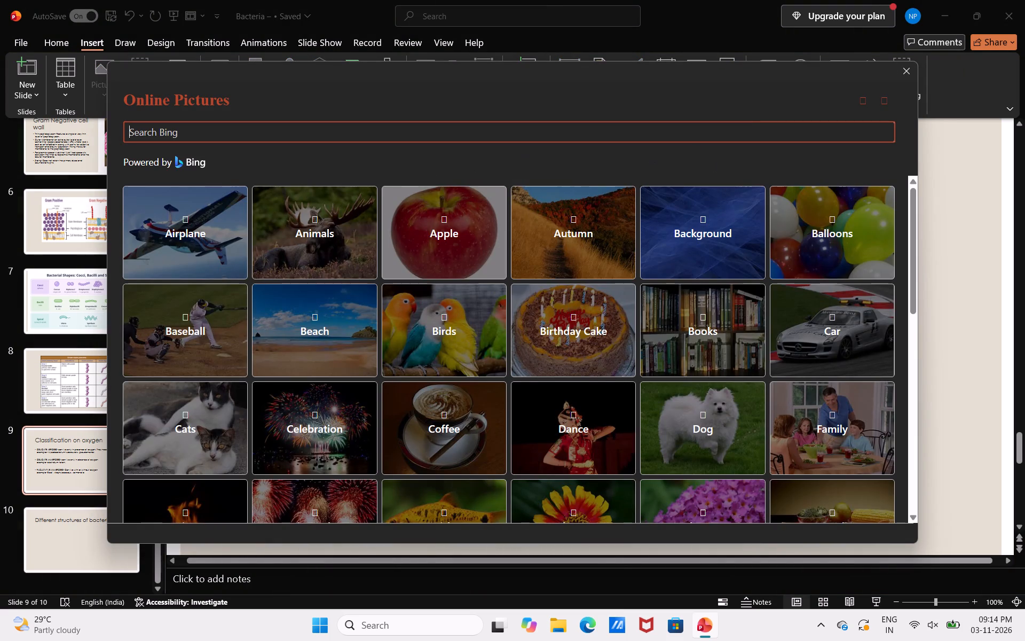
left_click(532, 129)
type("oxygen")
key("Return")
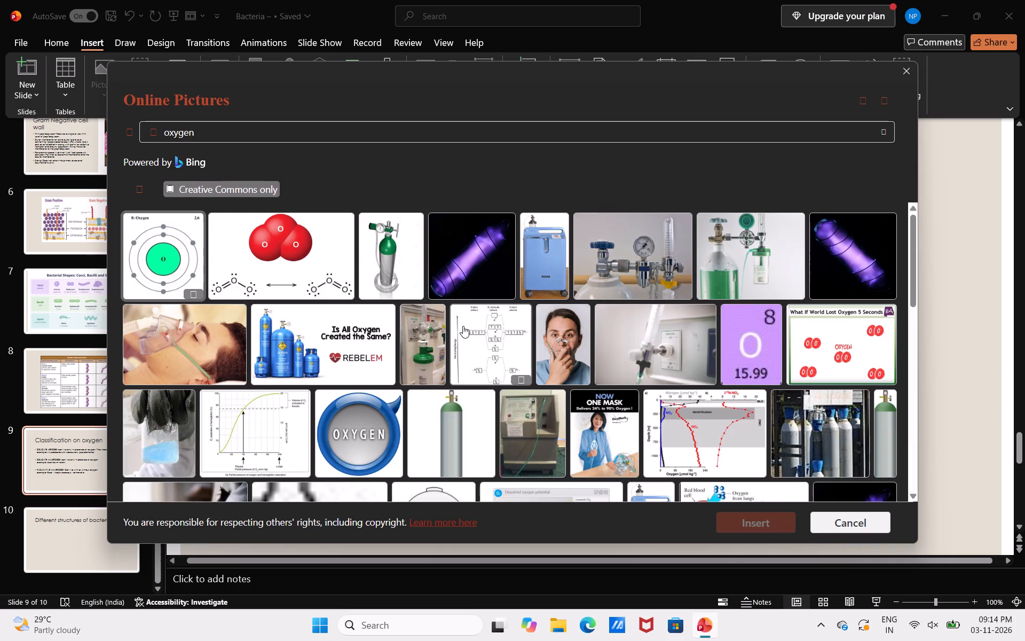
scroll(484, 358, "down", 10)
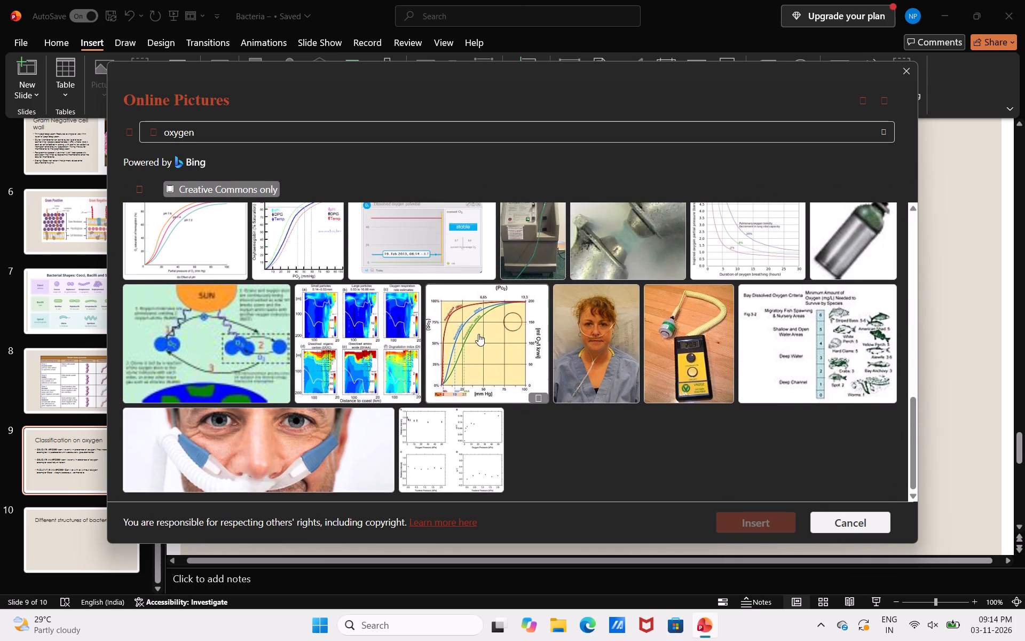
Refine the online picture search to "oxygen bacteria", browse the images, and close the search without inserting one.
left_click(416, 132)
key("space")
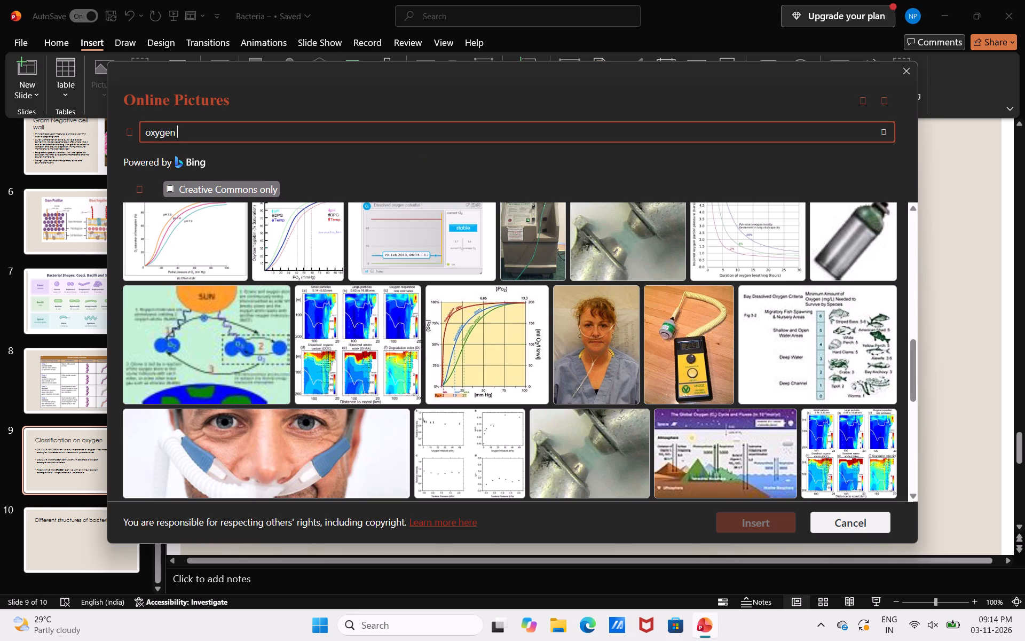
type("bacteria")
key("Return")
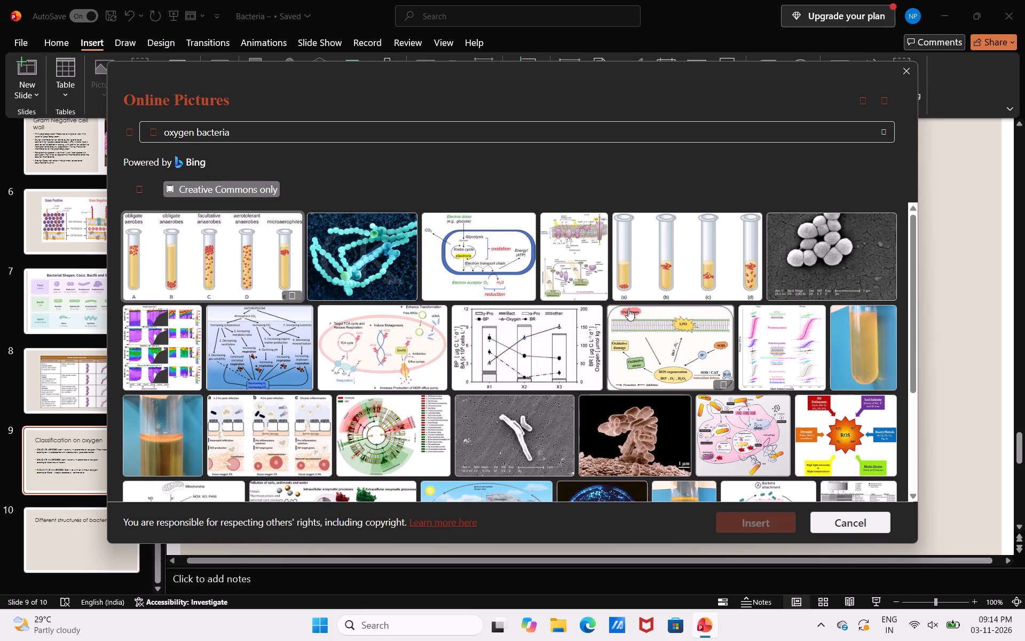
scroll(411, 308, "down", 2)
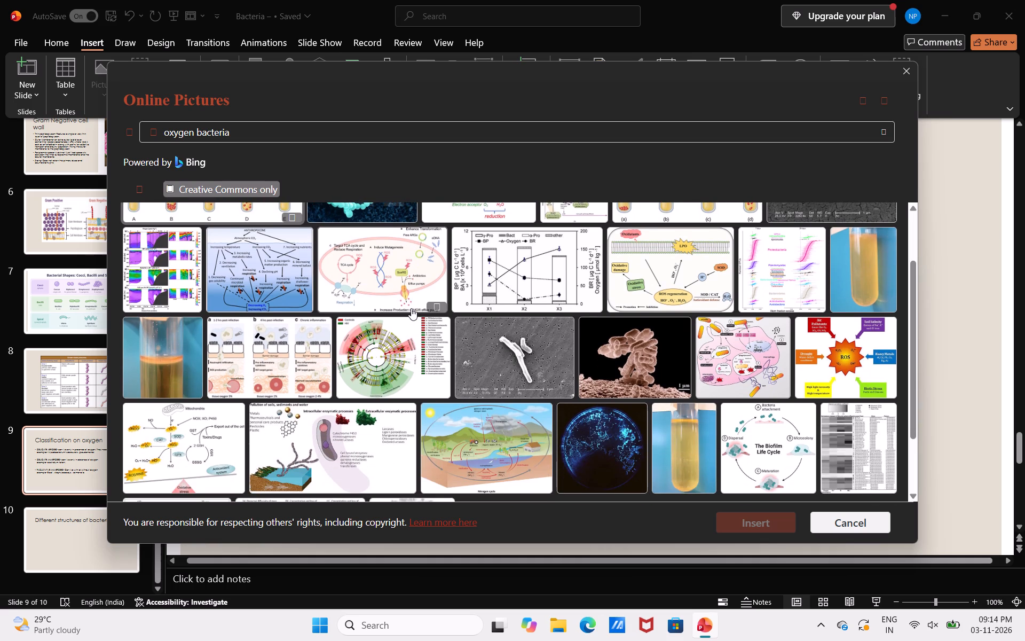
scroll(411, 308, "down", 5)
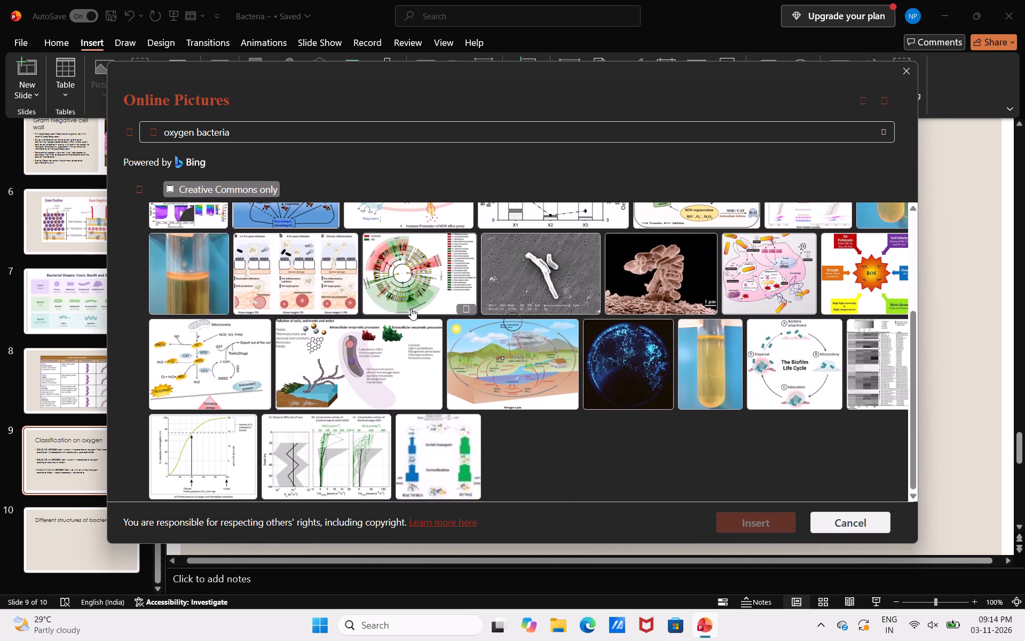
scroll(411, 308, "down", 6)
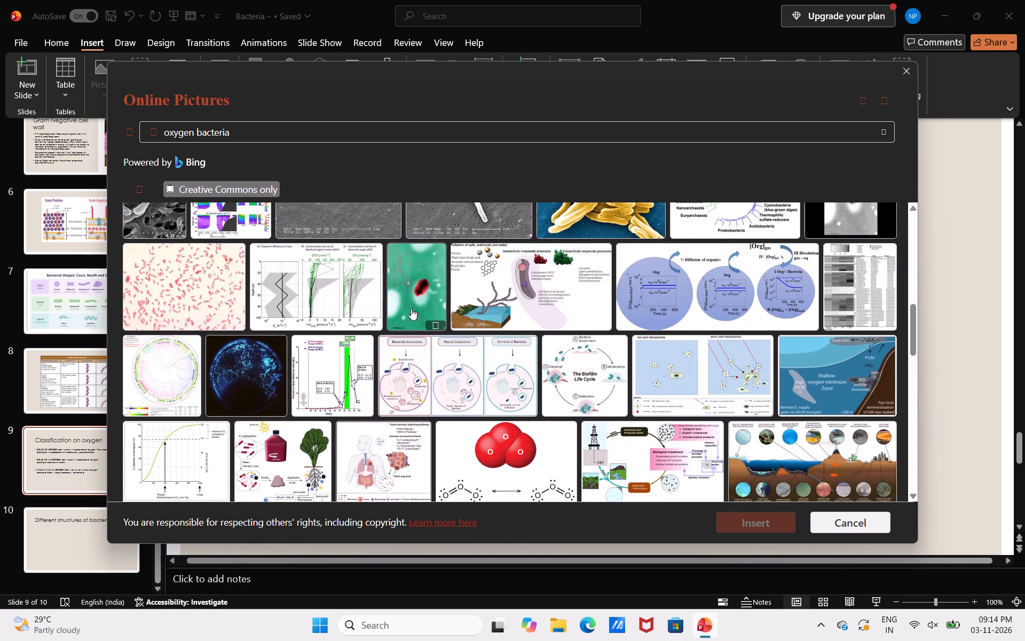
scroll(411, 308, "down", 13)
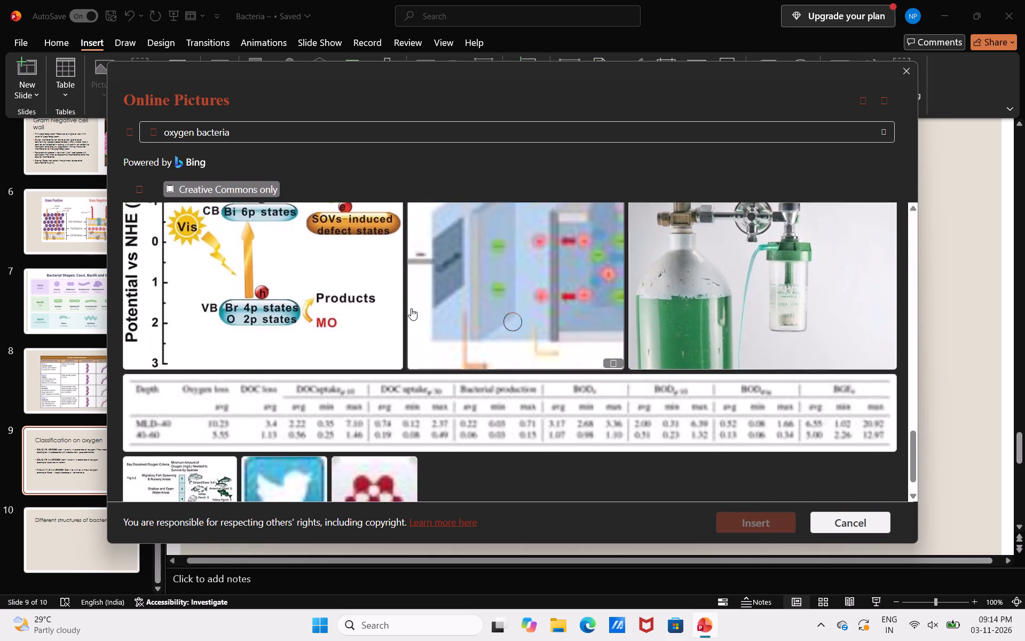
scroll(411, 308, "down", 11)
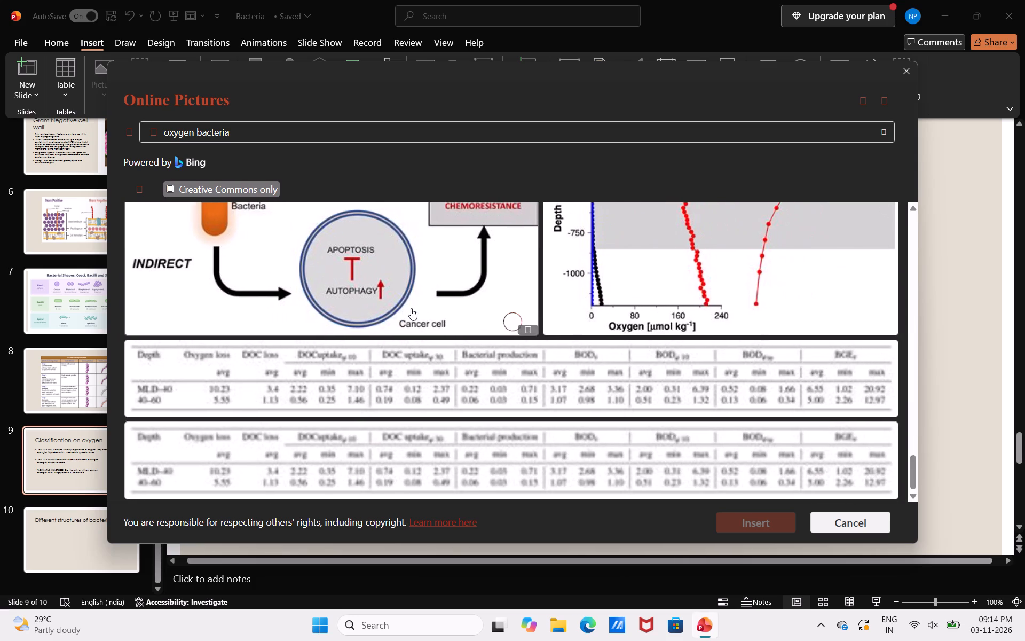
left_click(908, 73)
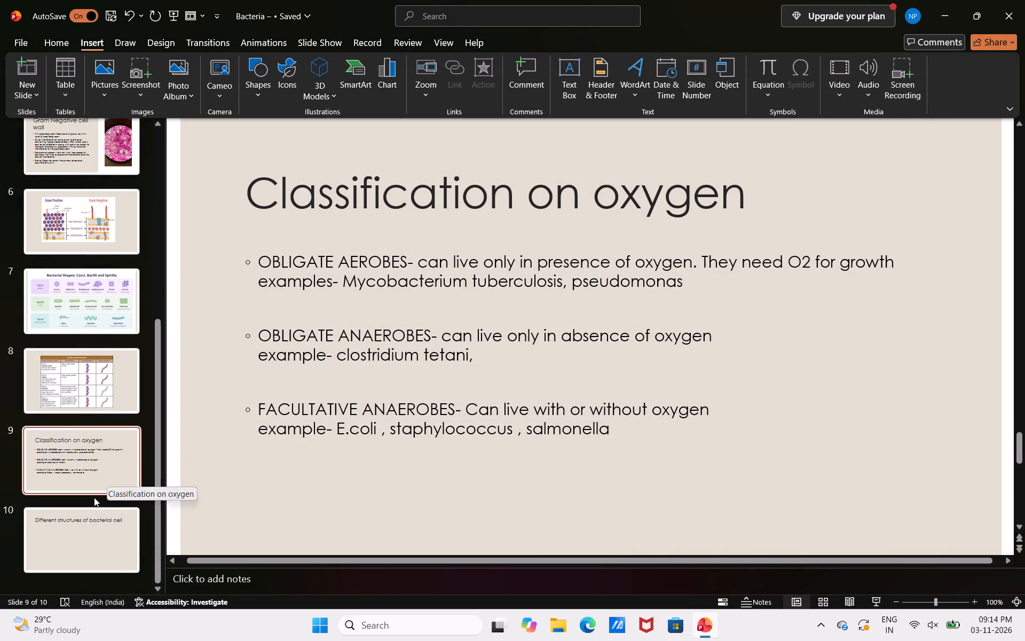
View the Different structures of bacterial cell slide and return to the title slide.
left_click(75, 524)
scroll(58, 255, "up", 6)
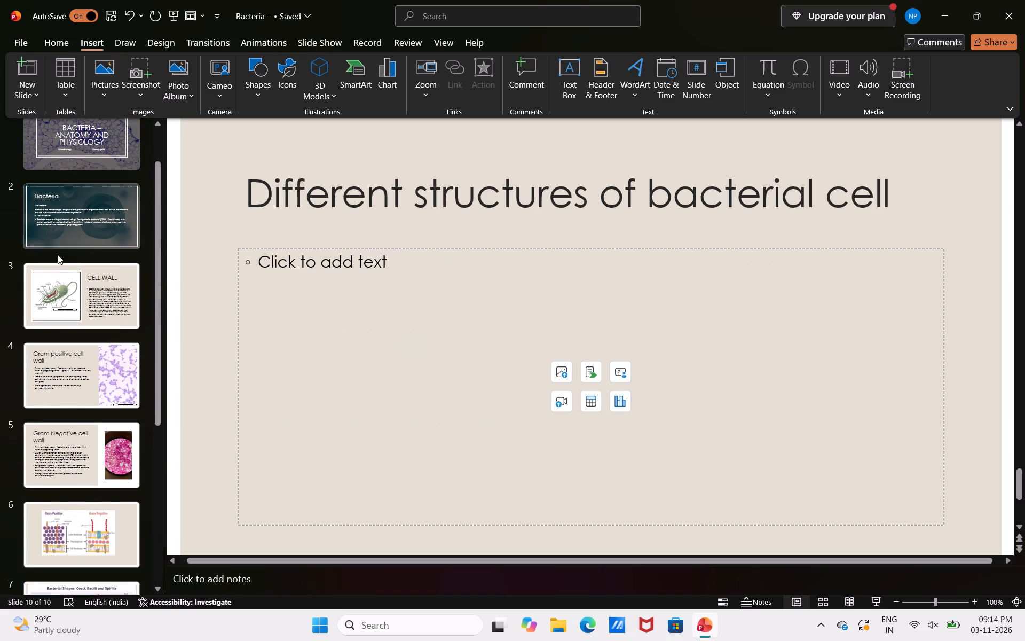
scroll(58, 255, "up", 3)
left_click(67, 159)
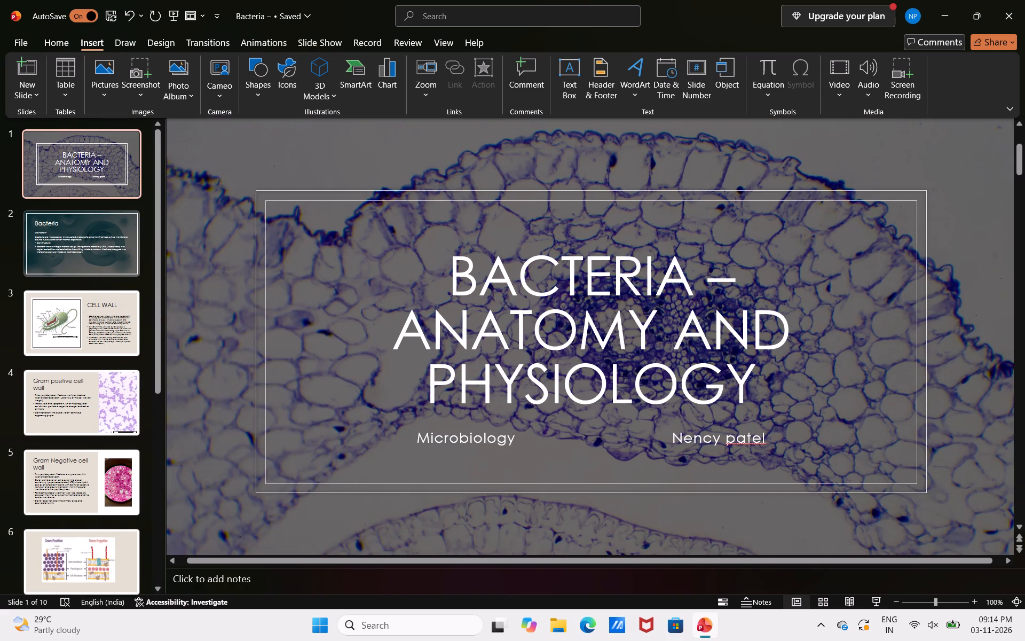
Start the slide show from the title slide and review the slides up to the Gram Positive and Gram Negative diagram.
left_click(876, 605)
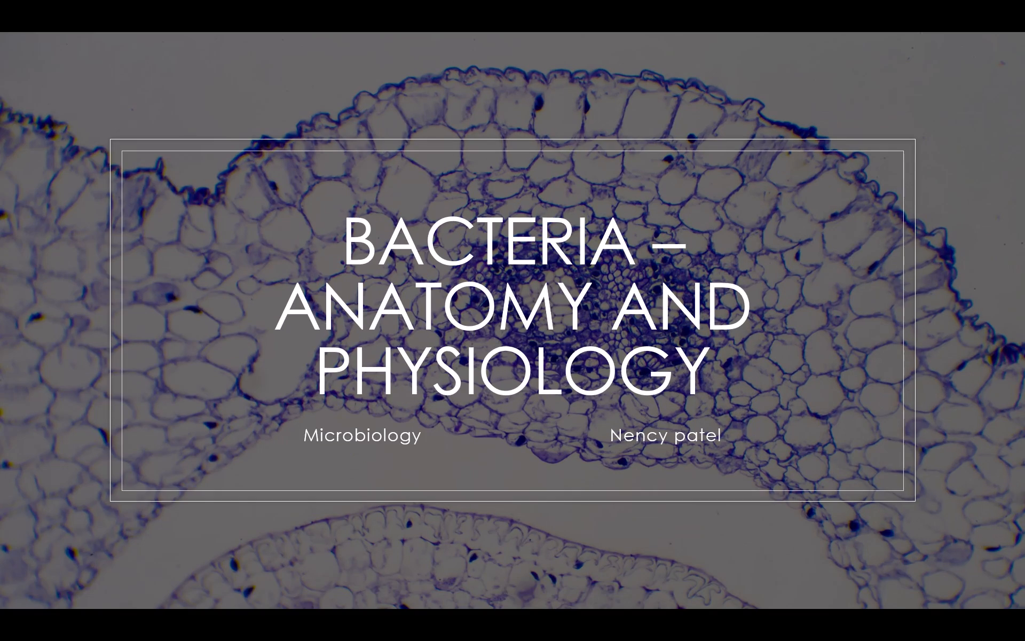
key("Right")
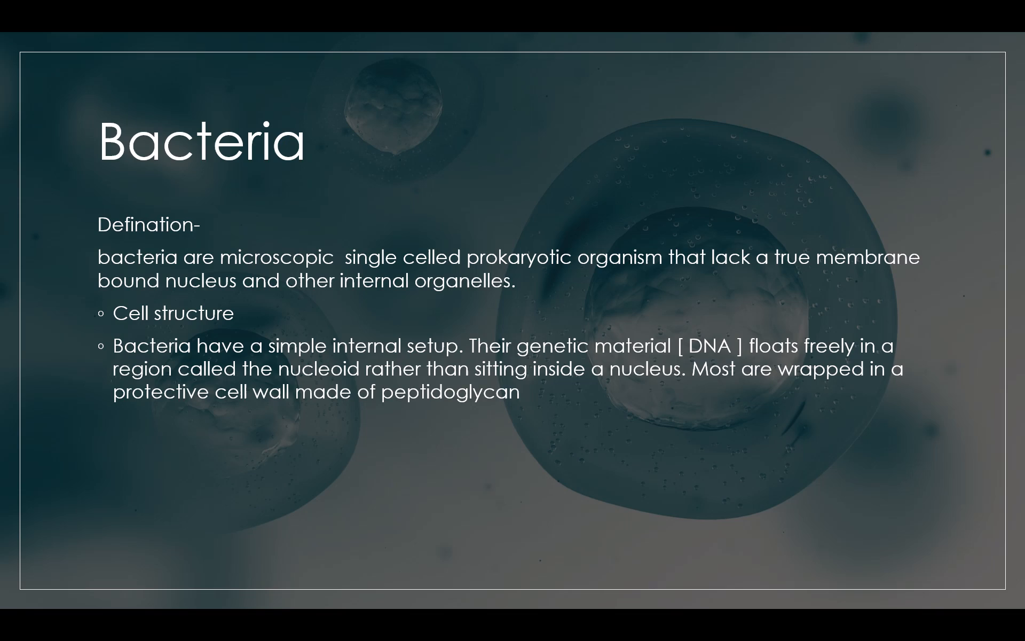
key("Right")
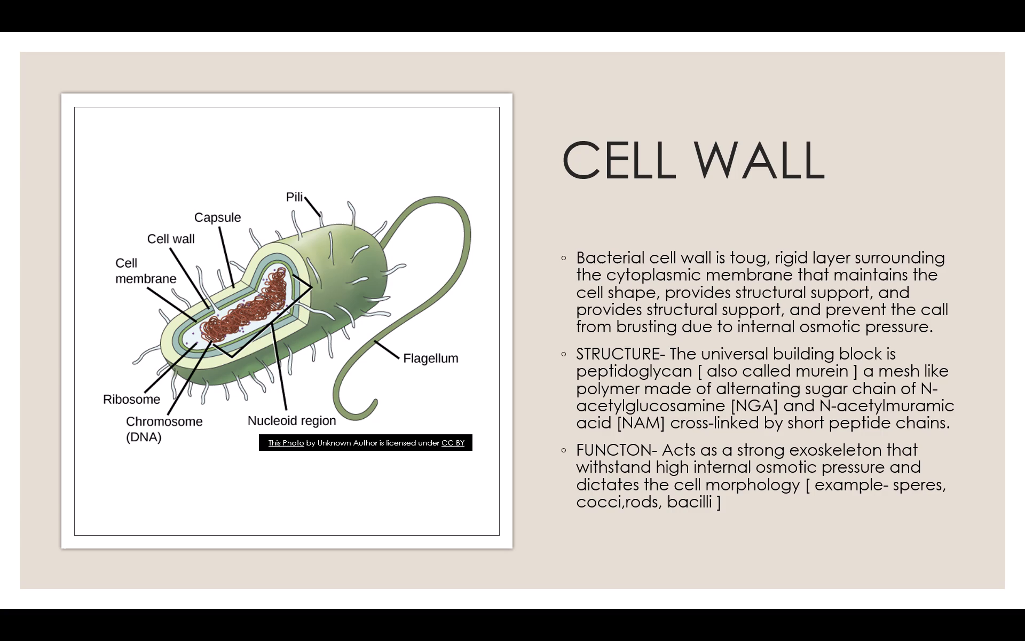
key("Left")
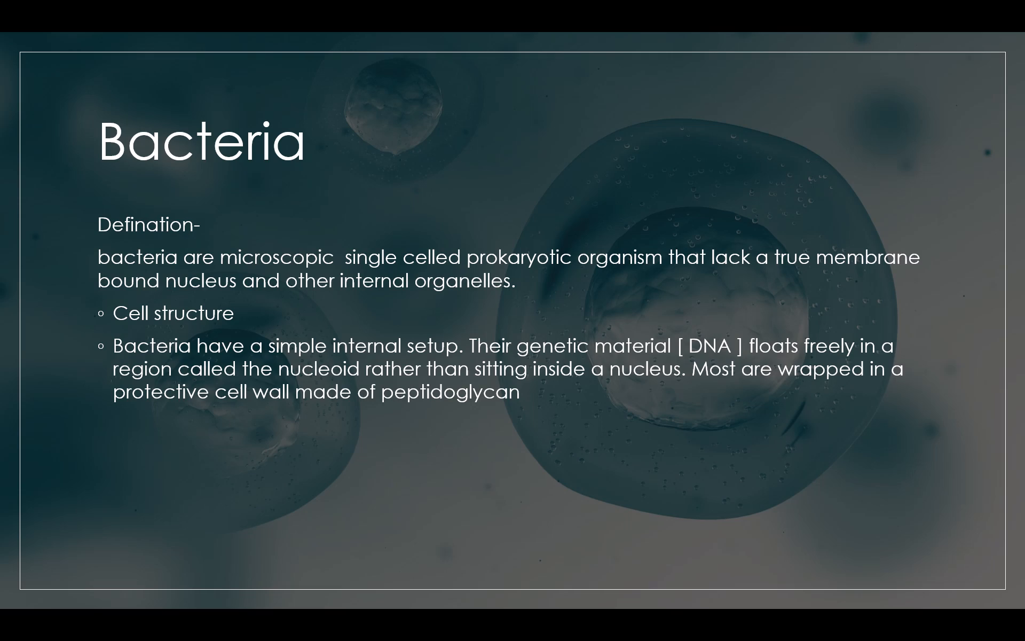
key("Right")
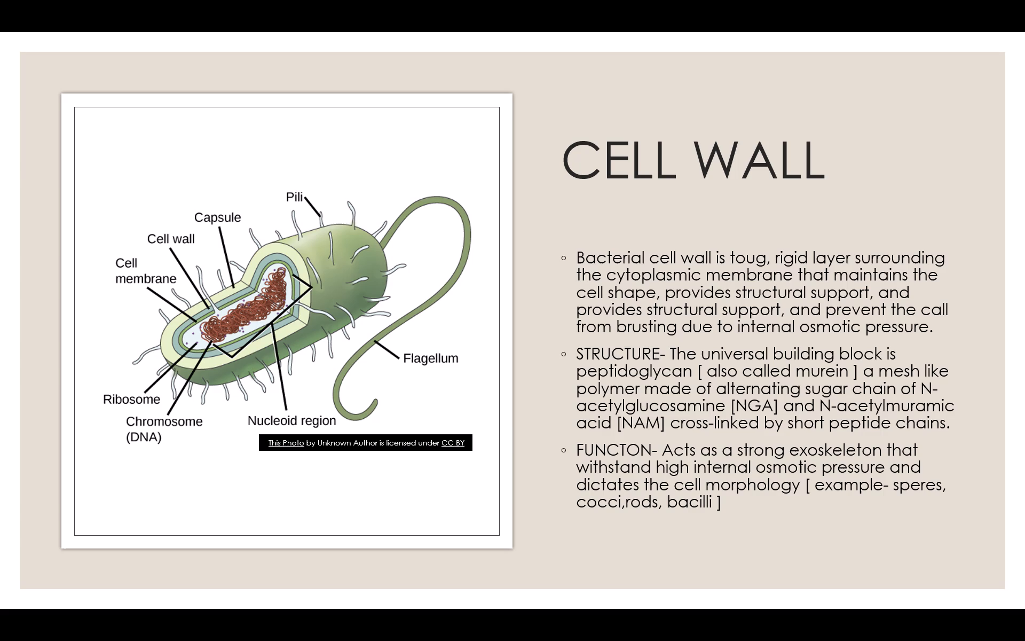
key("Right")
key("Right")
key("Right")
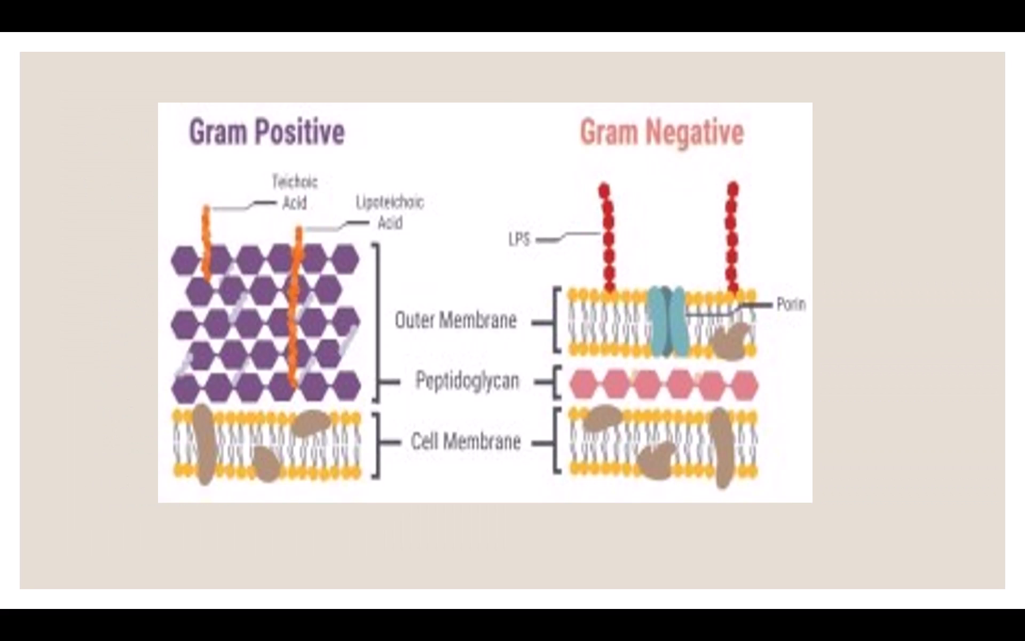
key("Left")
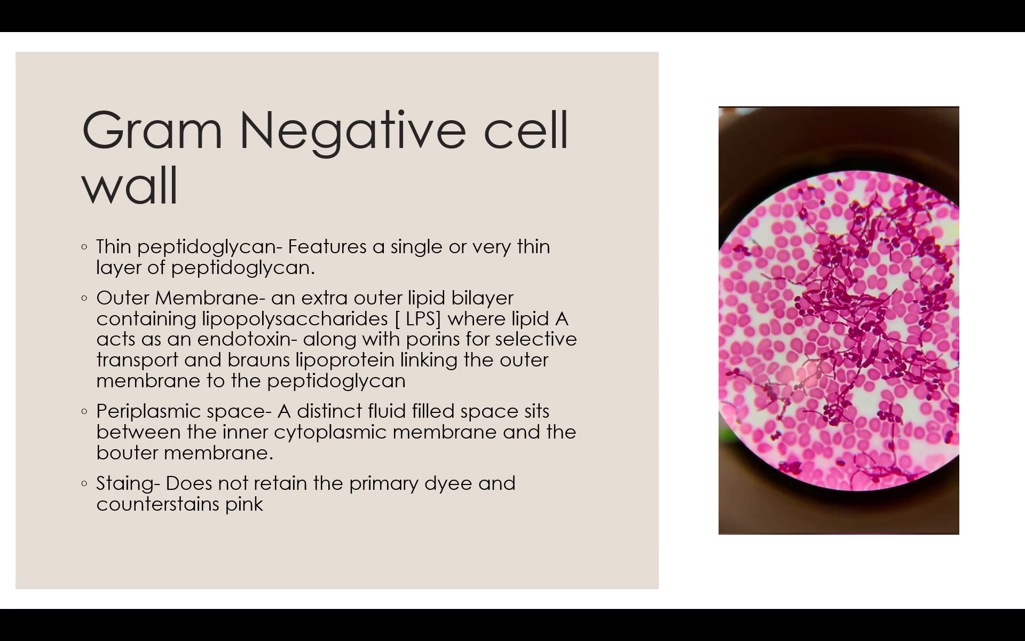
scroll(960, 612, "right", 1)
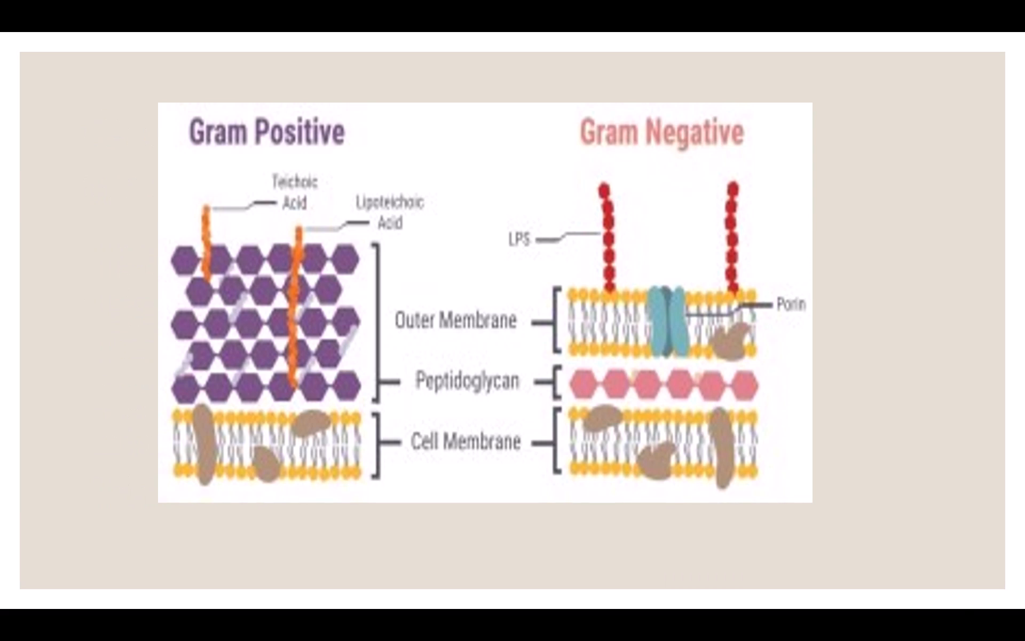
Continue the slide show to Different structures of bacterial cell, step back to Classification on oxygen, and end the show.
right_click(960, 609)
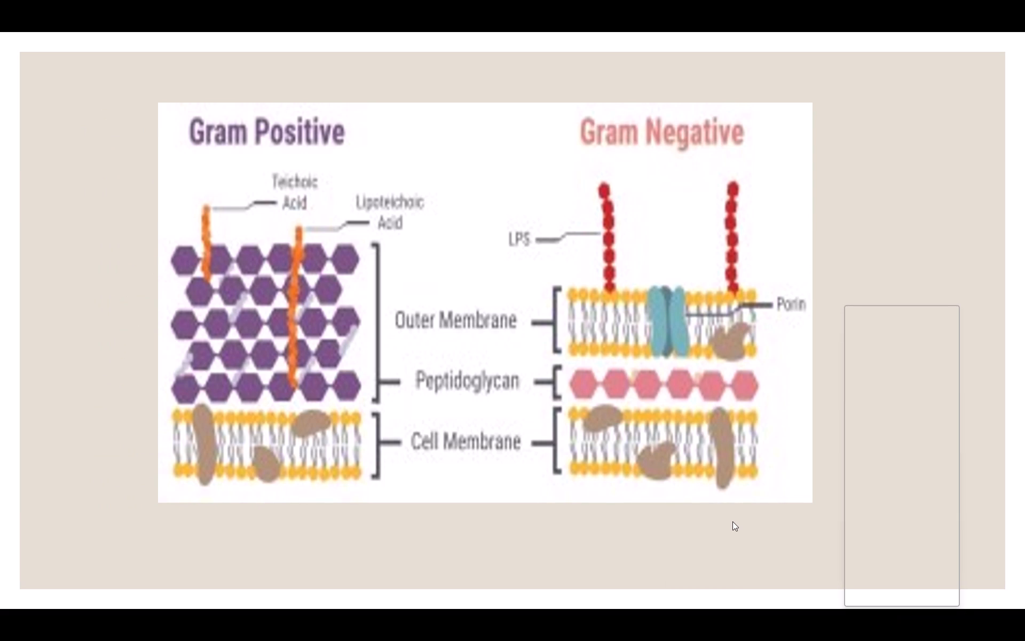
key("Right")
key("Right")
key("Right")
key("Escape")
key("Right")
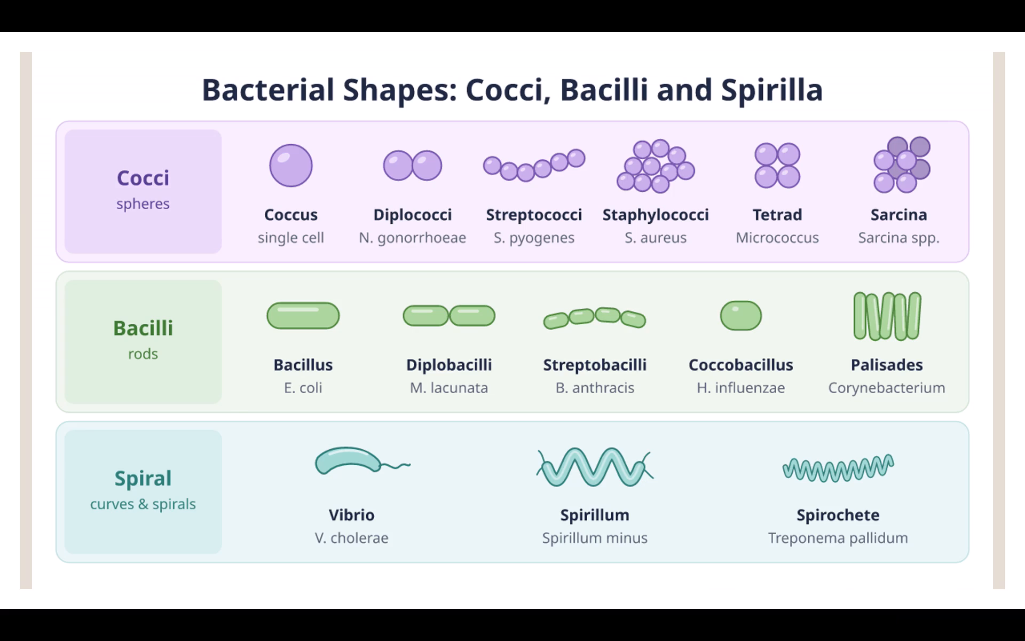
key("Right")
key("Right")
key("Right")
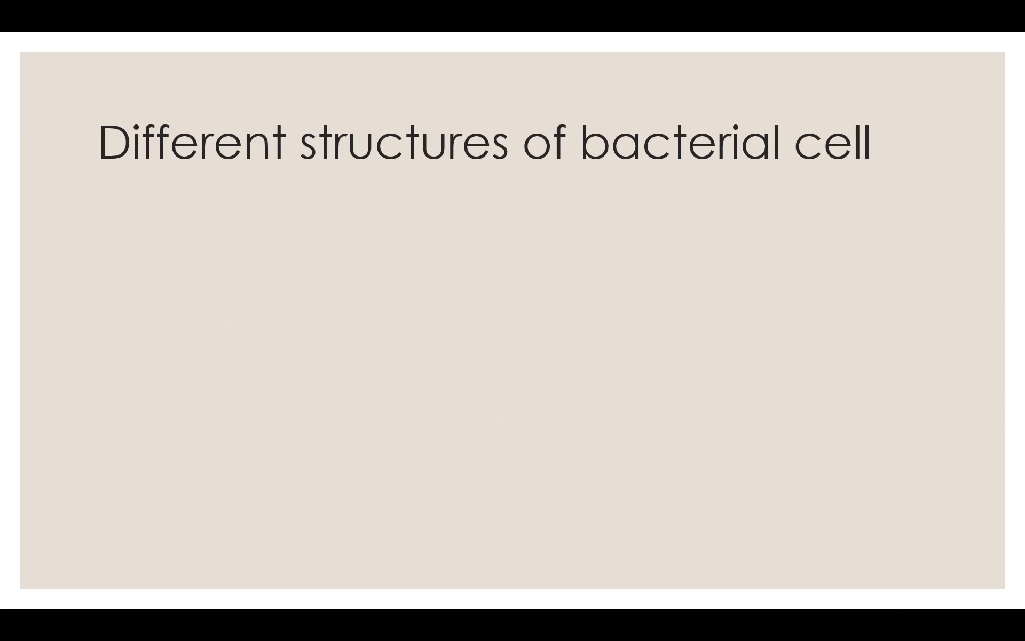
key("Left")
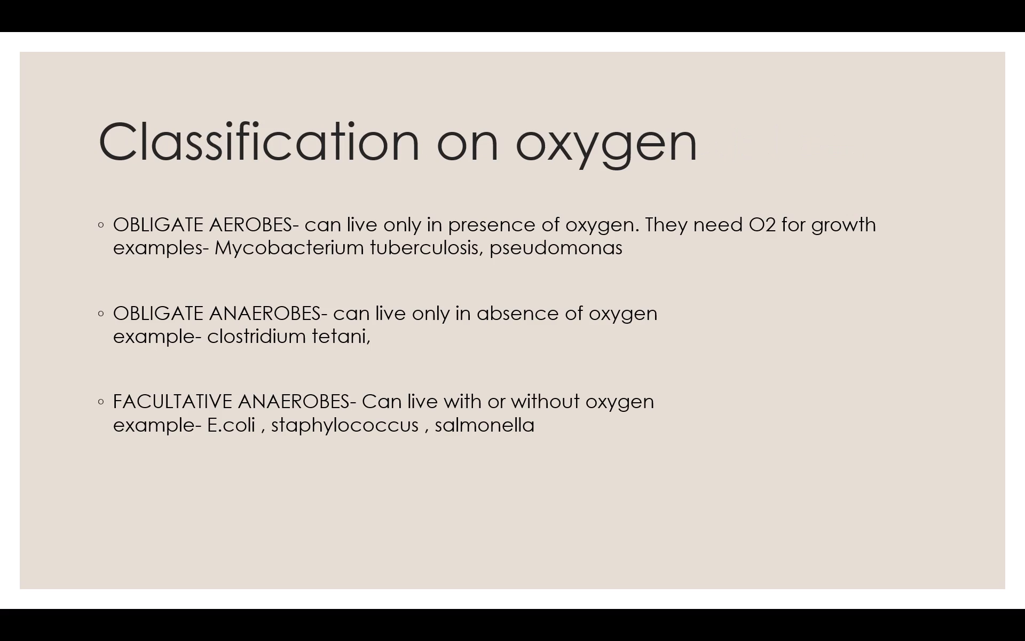
key("Escape")
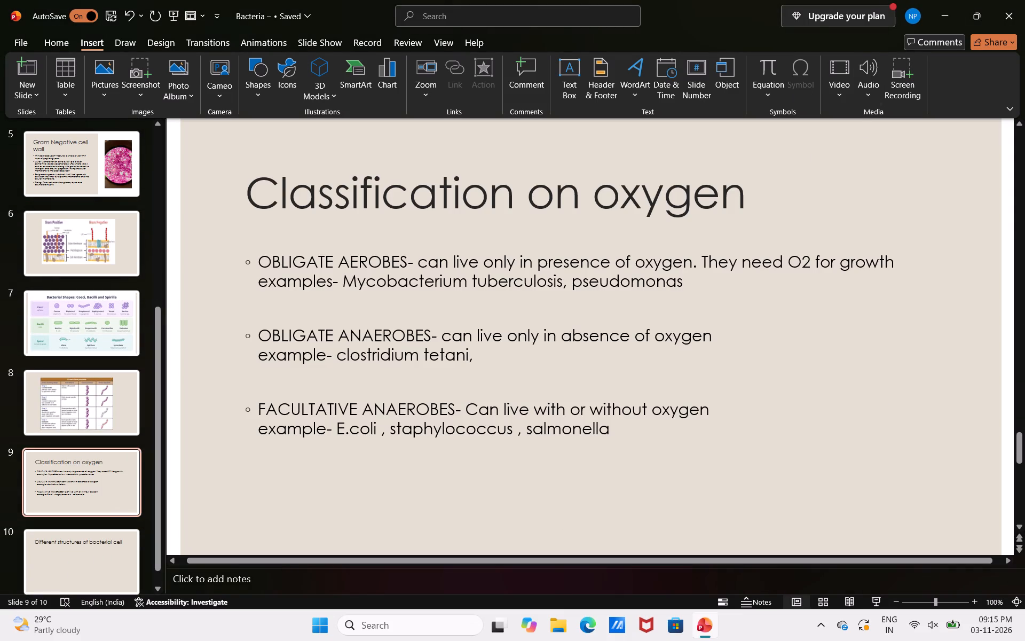
Close the Bacteria presentation and relaunch PowerPoint from the desktop.
left_click(1024, 17)
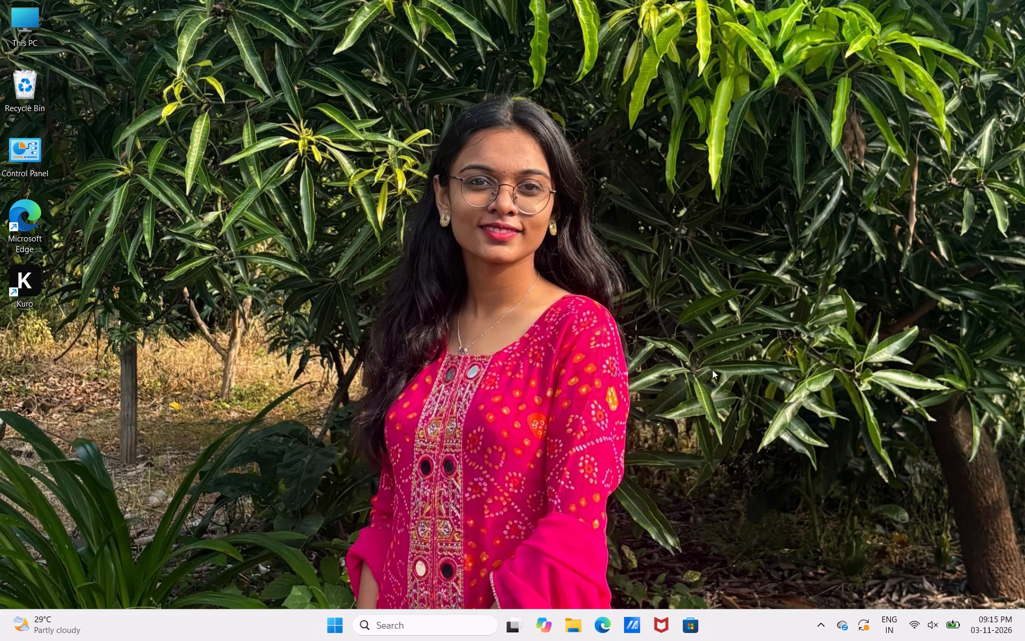
left_click(429, 624)
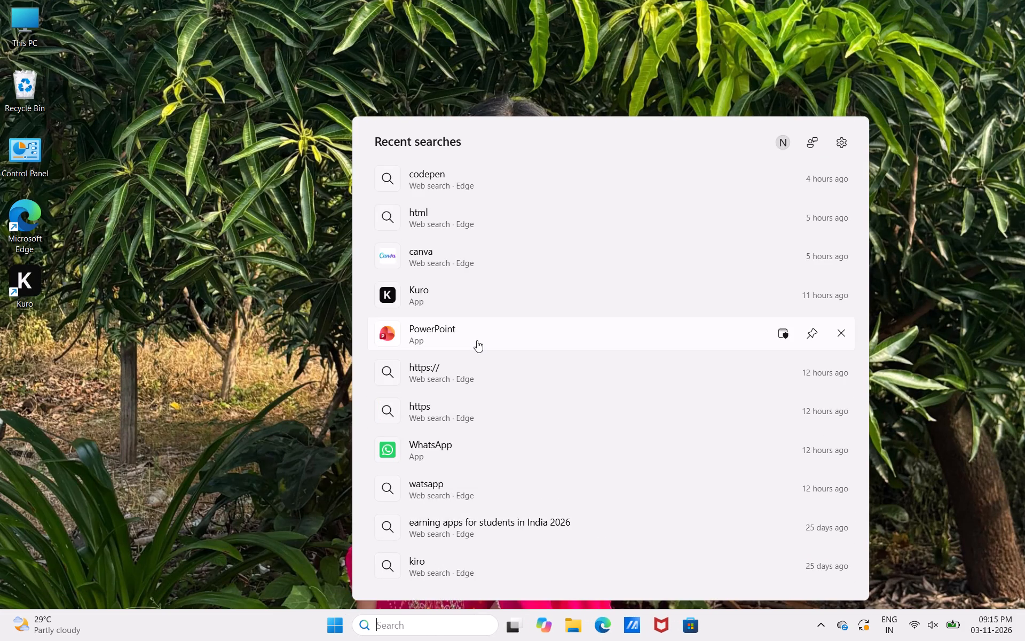
left_click(477, 339)
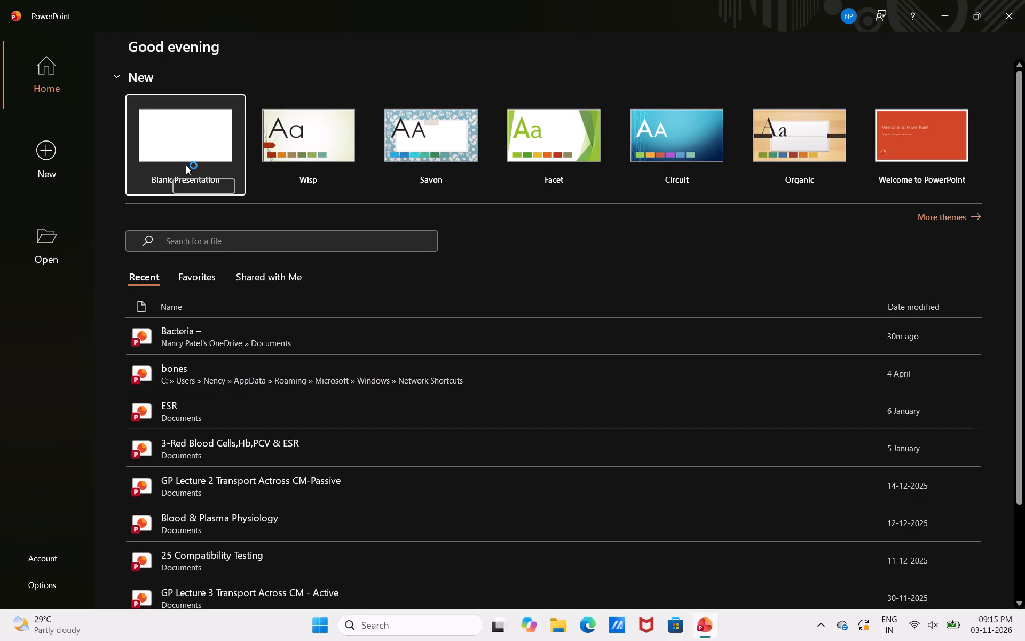
Browse the presentation templates and create a new presentation from the Organic presentation template.
scroll(504, 148, "left", 5)
left_click(929, 218)
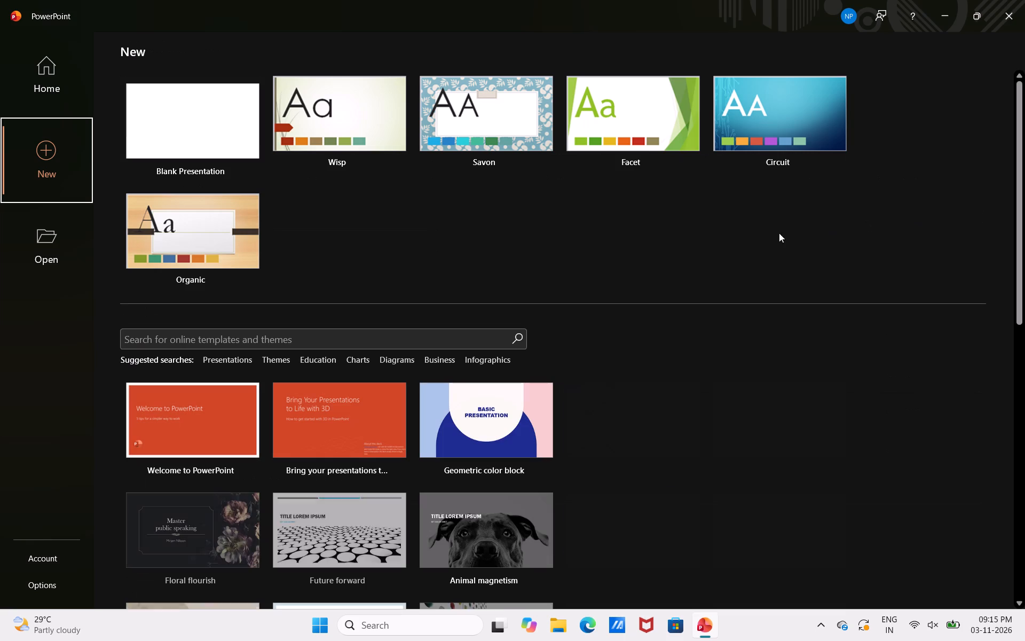
scroll(600, 441, "down", 1)
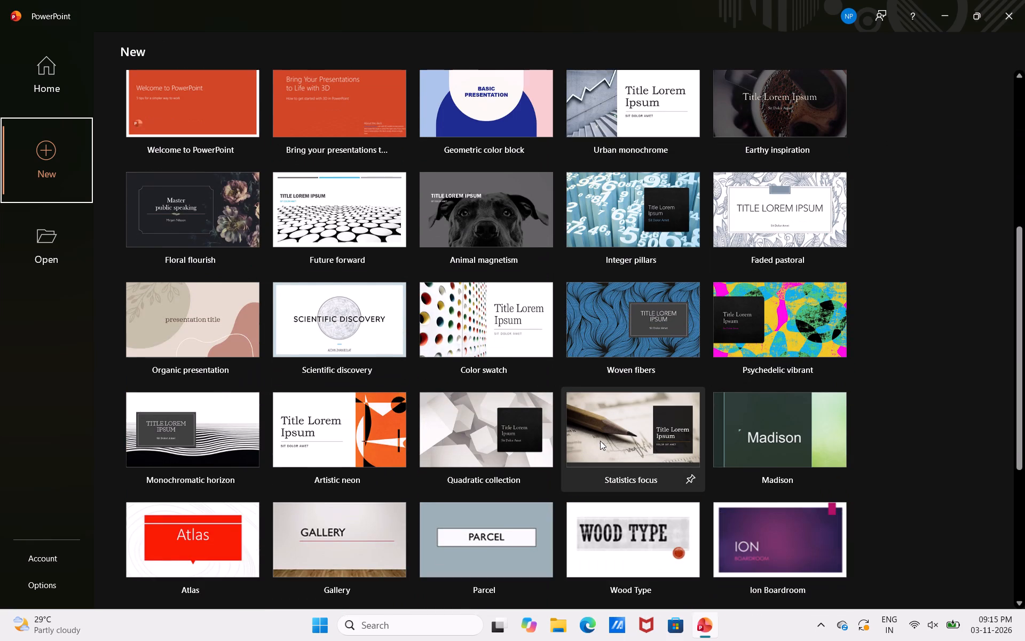
scroll(600, 441, "down", 2)
left_click(188, 329)
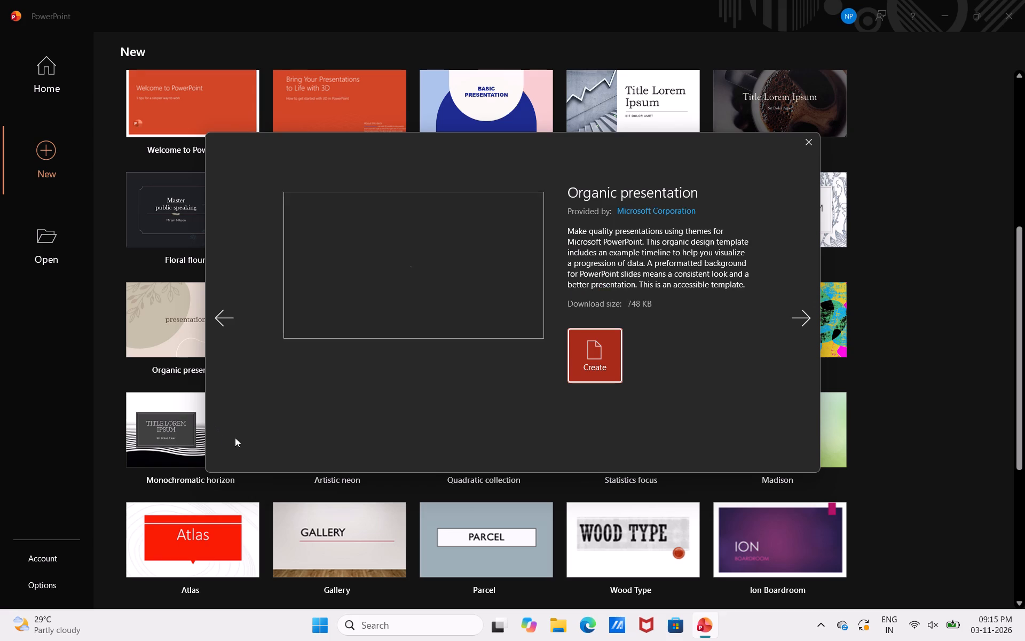
left_click(184, 489)
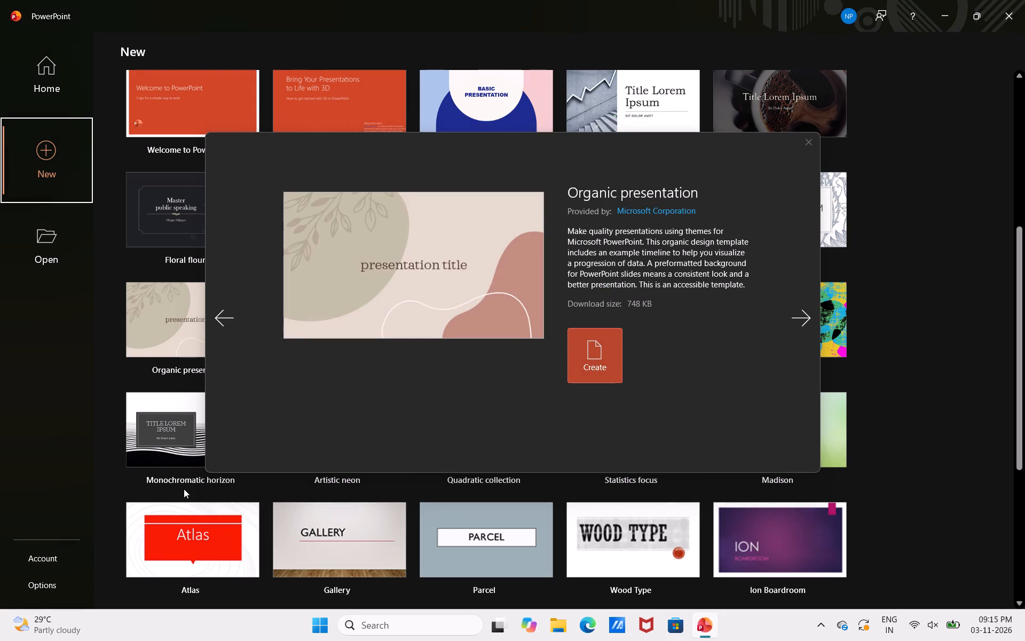
scroll(184, 489, "down", 4)
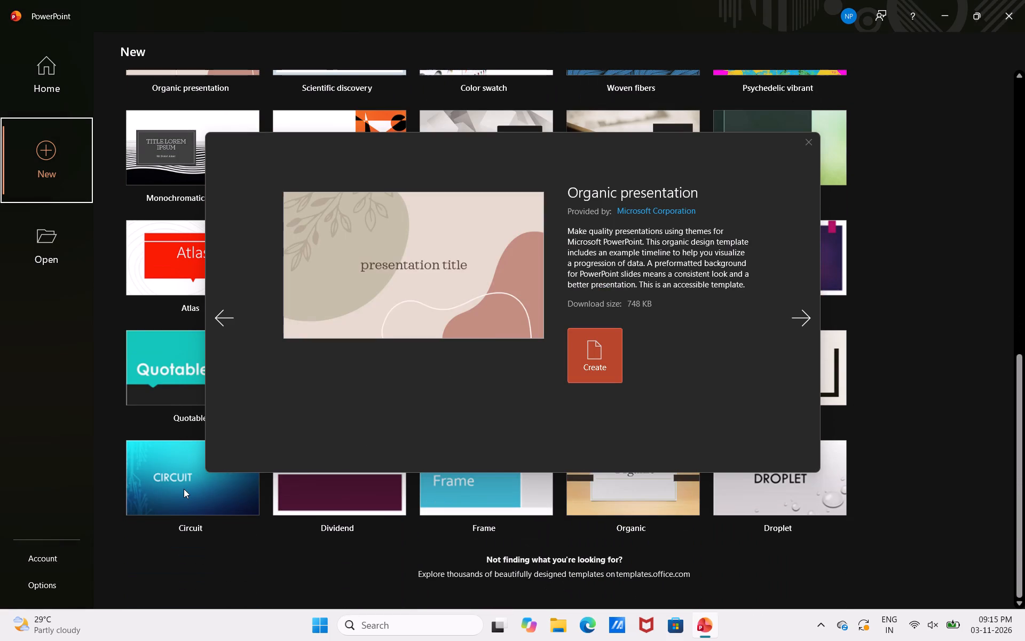
scroll(184, 489, "down", 1)
left_click(594, 340)
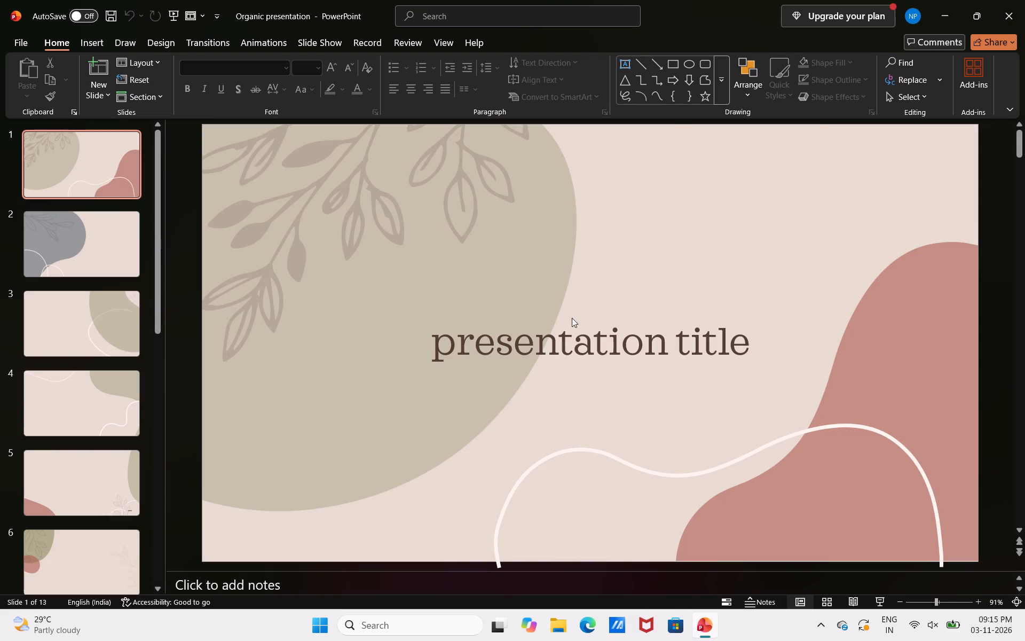
Replace the placeholder title on the first slide with "Histopathology".
left_click(749, 346)
key("BackSpace")
key("BackSpace")
key("BackSpace")
key("BackSpace")
key("BackSpace")
key("BackSpace")
key("BackSpace")
key("BackSpace")
key("BackSpace")
key("BackSpace")
key("BackSpace")
key("BackSpace")
key("BackSpace")
key("BackSpace")
key("BackSpace")
key("BackSpace")
key("BackSpace")
key("BackSpace")
key("BackSpace")
key("BackSpace")
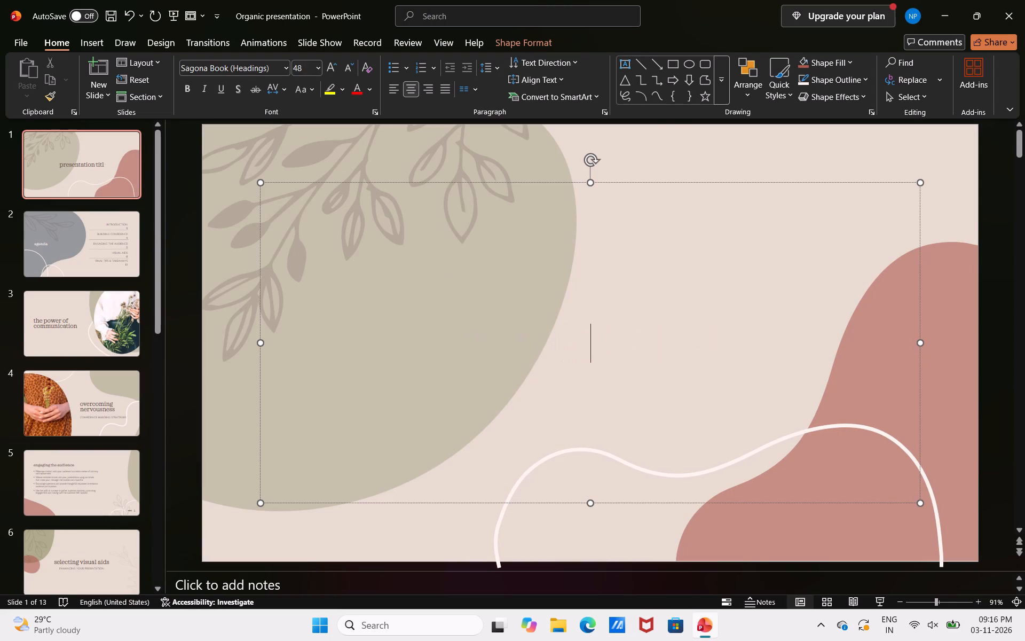
type("hist")
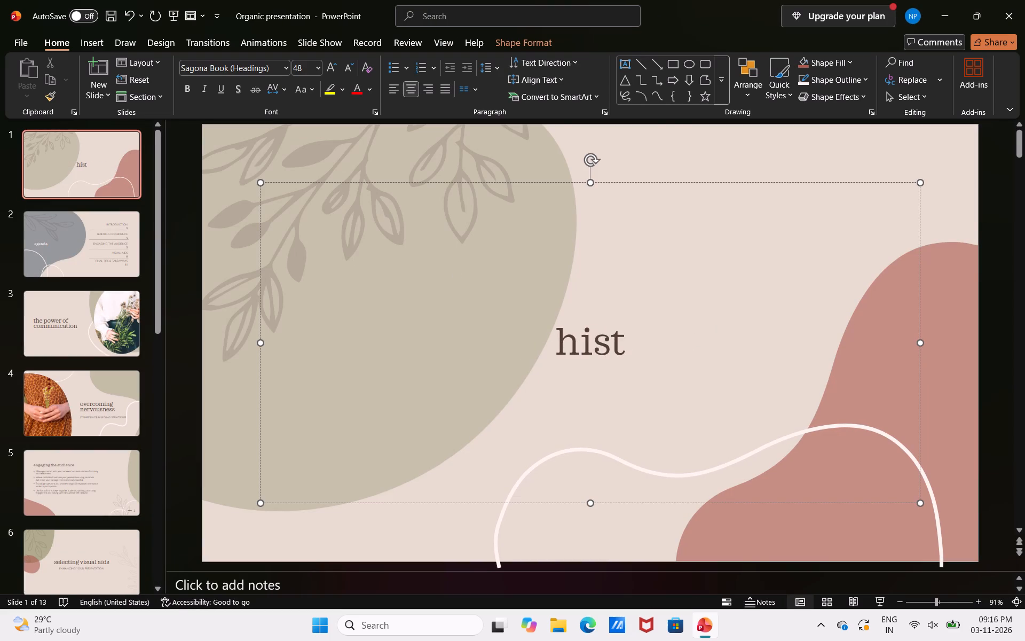
key("BackSpace")
key("BackSpace")
key("BackSpace")
key("BackSpace")
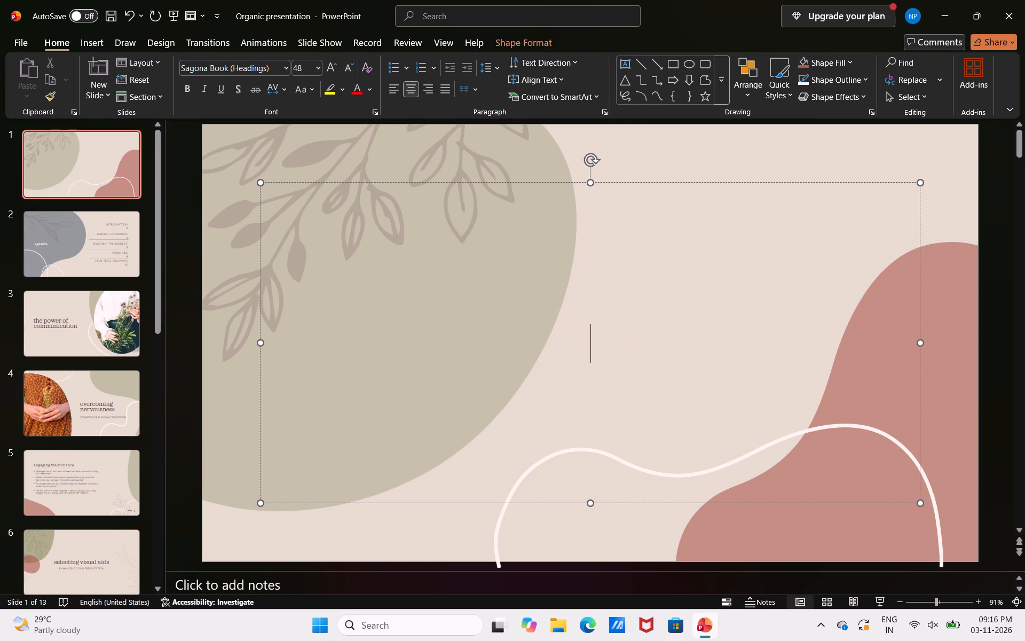
type("istopathology")
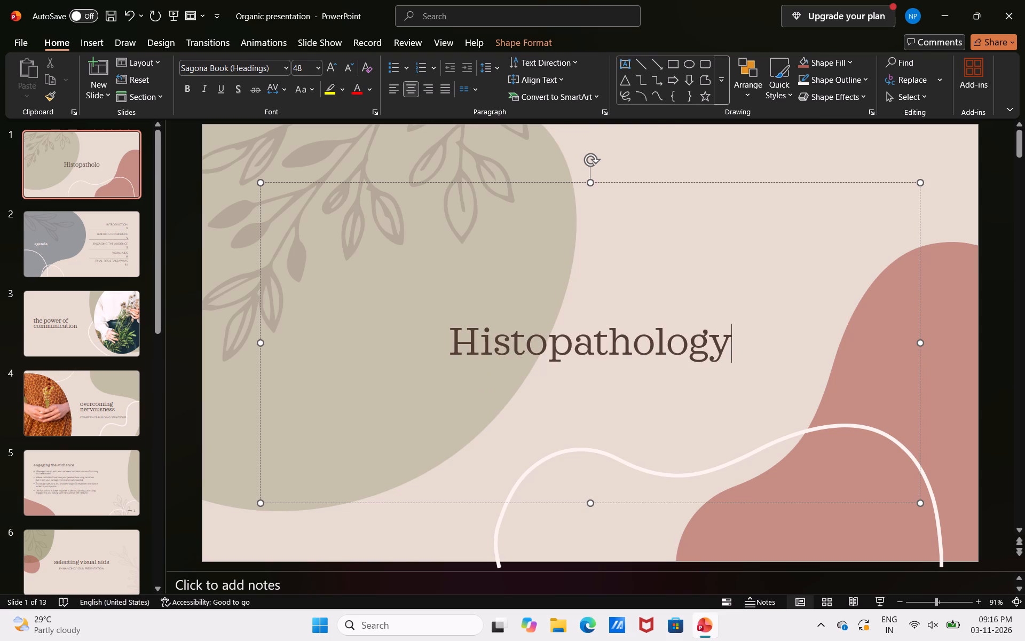
Add "staining" as a second line under Histopathology in the slide title.
key("Return")
type("stainng")
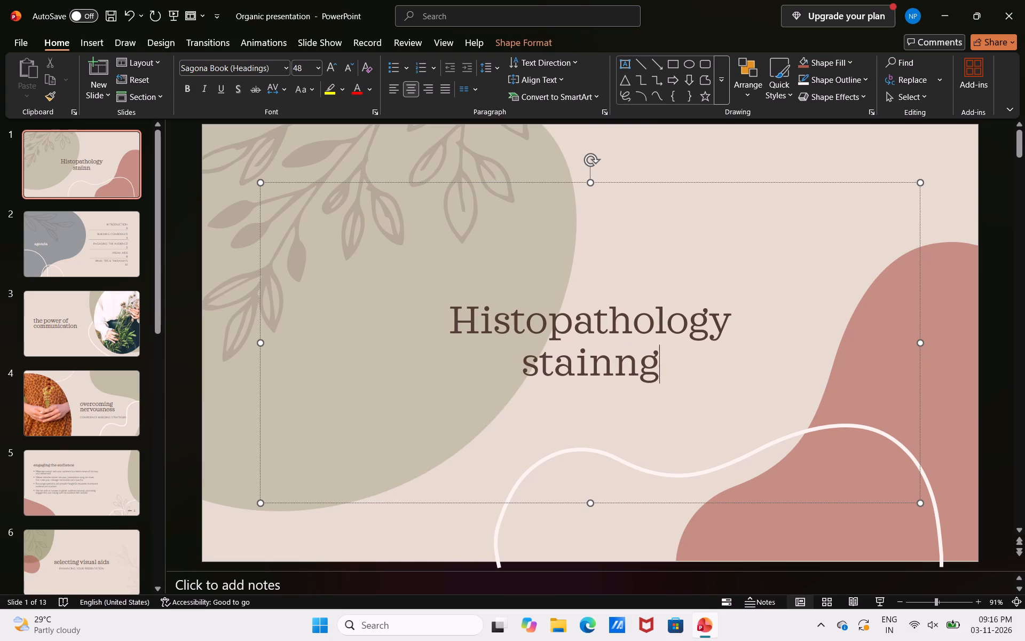
key("space")
key("BackSpace")
key("BackSpace")
key("BackSpace")
type("ing")
key("space")
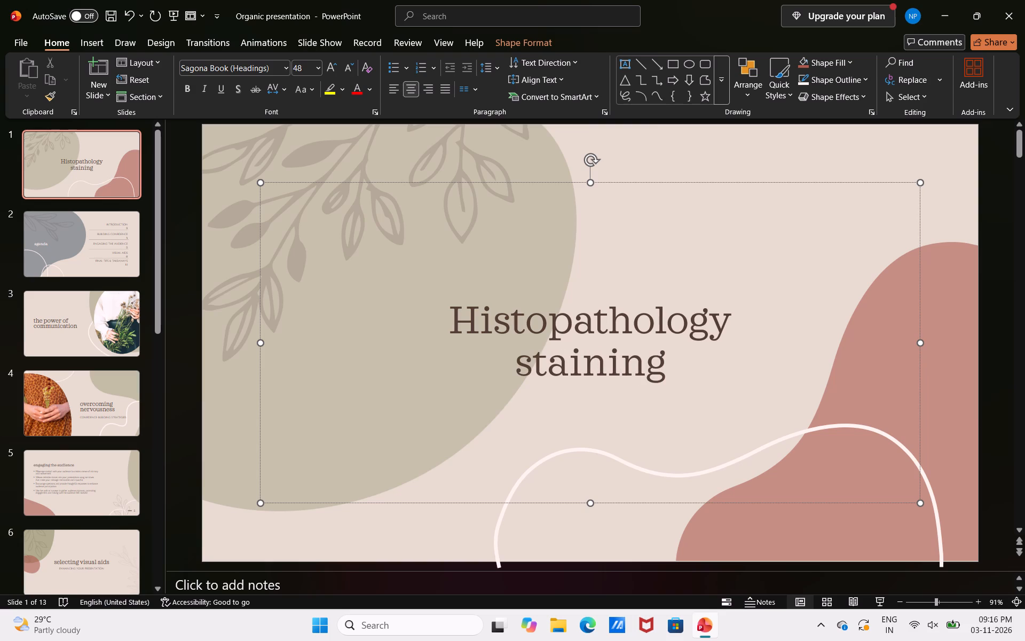
key("Right")
Delete the page number 3 under INTRODUCTION in the agenda table on slide 2.
left_click(89, 236)
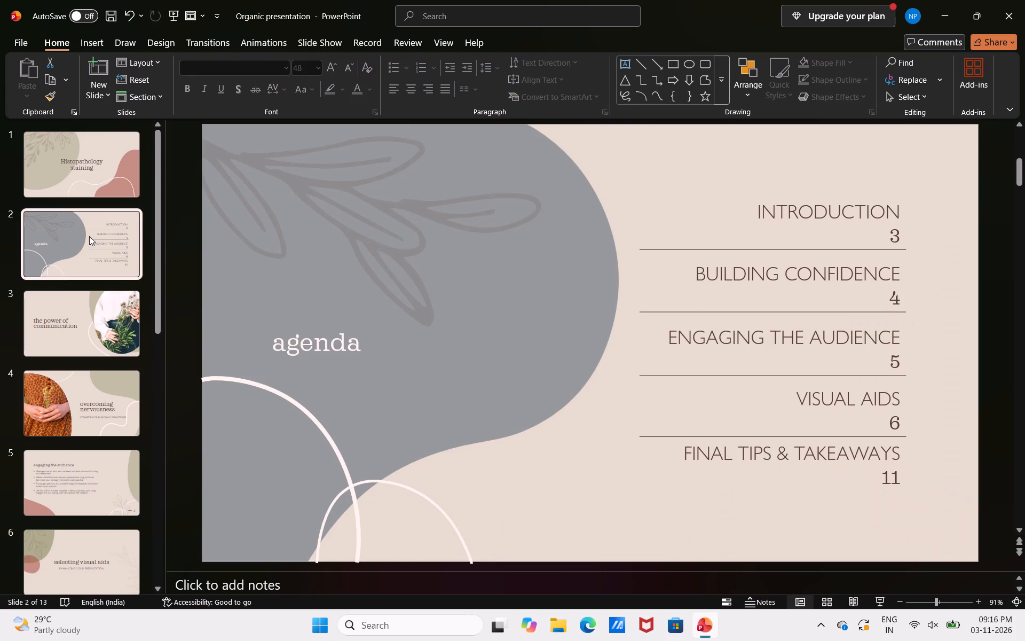
left_click(371, 342)
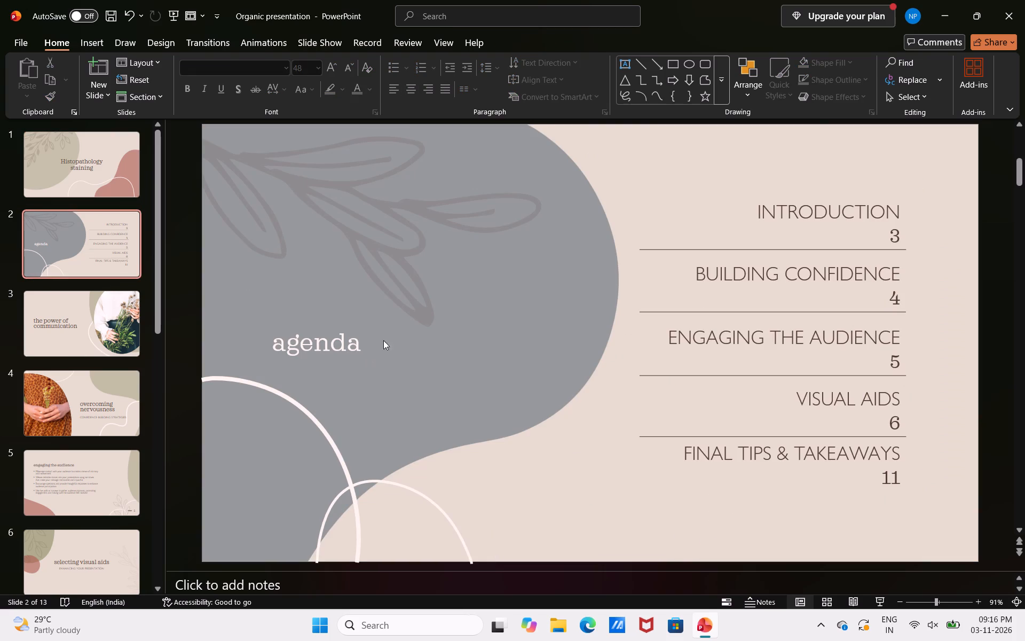
left_click(895, 238)
key("BackSpace")
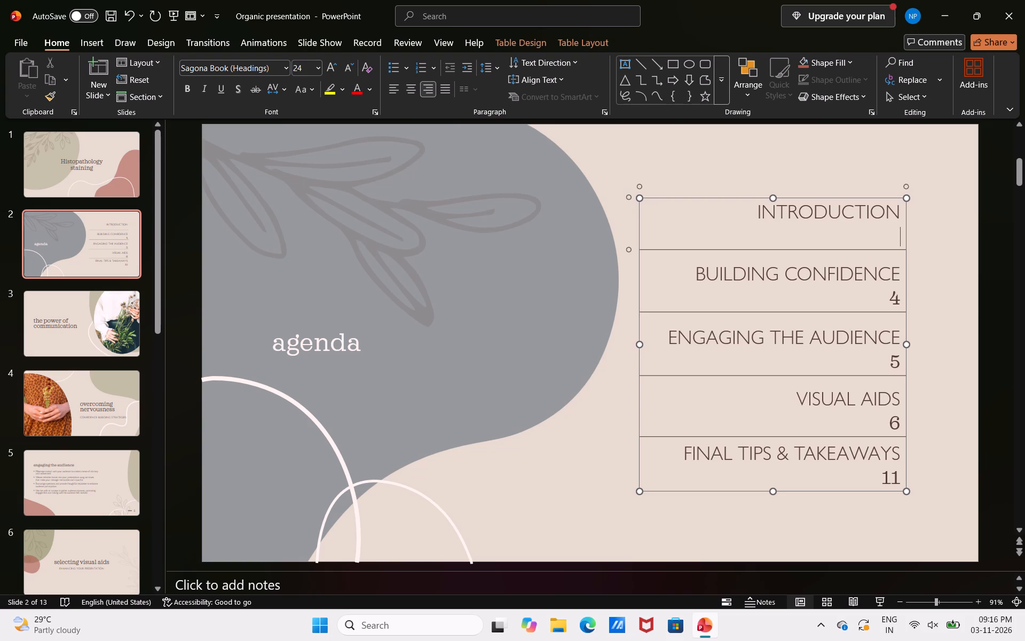
Delete the page numbers under BUILDING CONFIDENCE and ENGAGING THE AUDIENCE in the agenda table.
left_click(897, 295)
key("BackSpace")
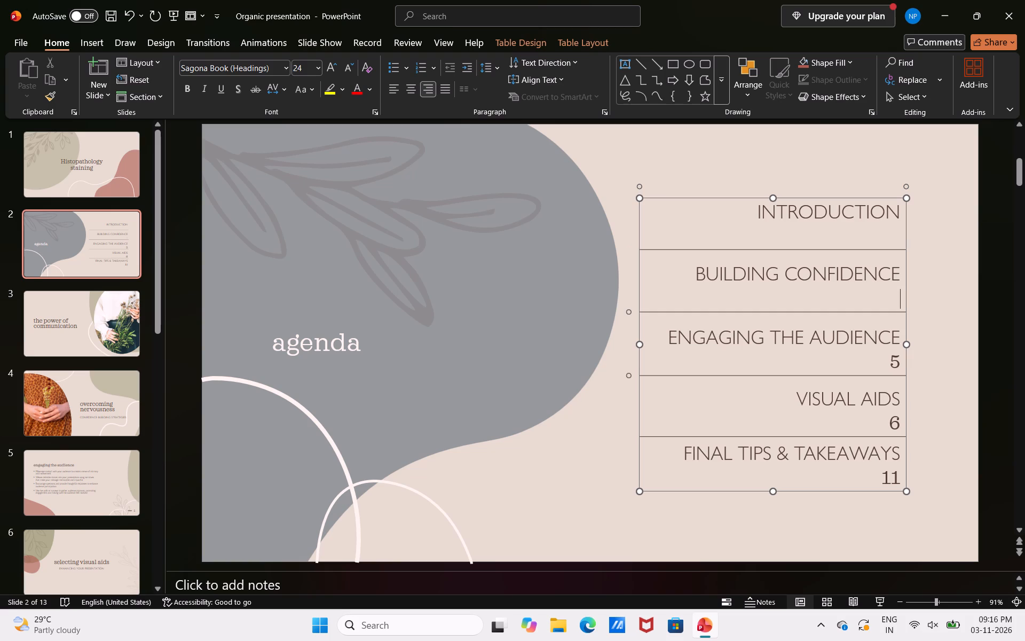
left_click(899, 354)
key("BackSpace")
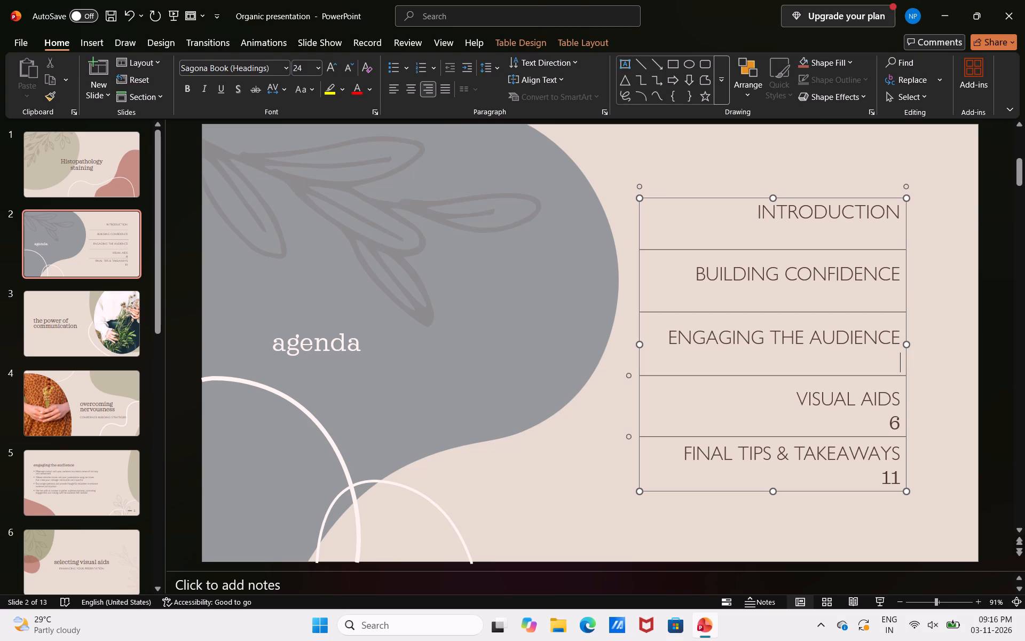
Clear the VISUAL AIDS agenda row, removing both its heading text and the page number 6.
left_click(895, 420)
key("BackSpace")
key("BackSpace")
key("BackSpace")
key("BackSpace")
key("BackSpace")
key("BackSpace")
key("BackSpace")
key("BackSpace")
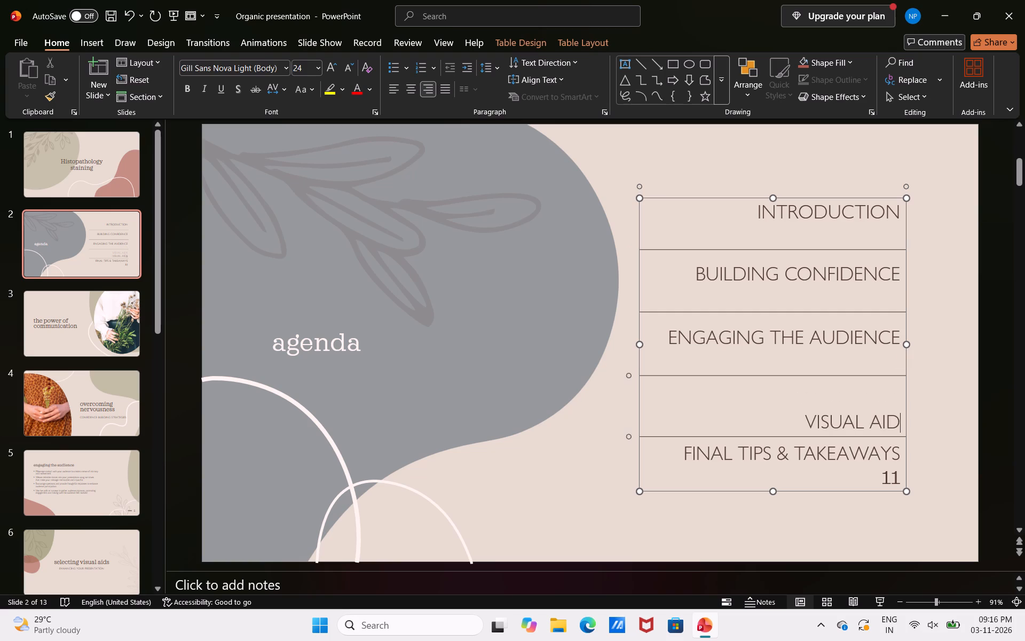
key("BackSpace")
key("BackSpace")
key("BackSpace")
key("BackSpace")
key("BackSpace")
key("BackSpace")
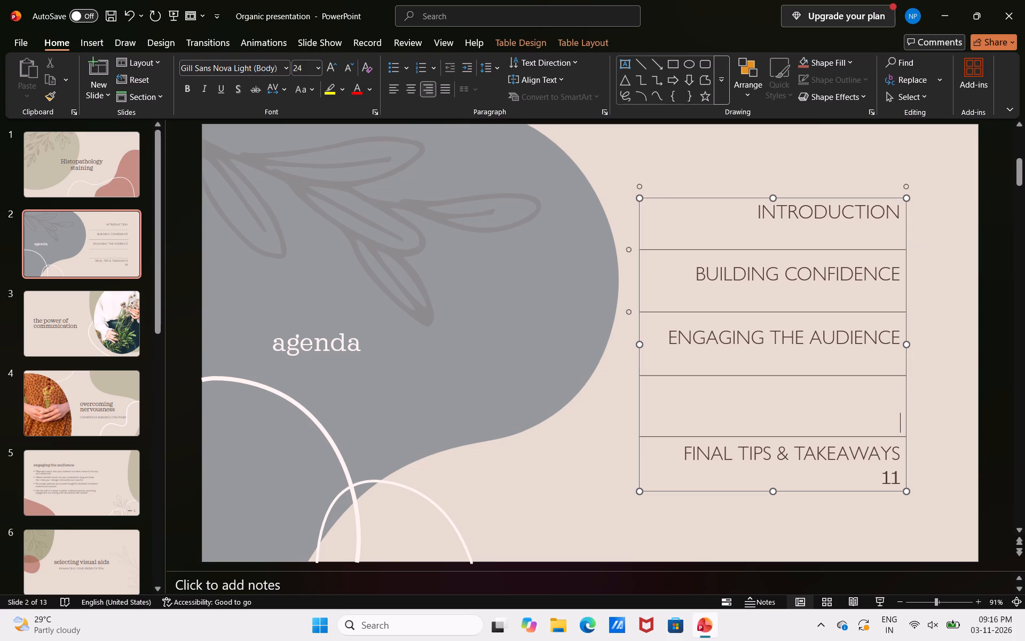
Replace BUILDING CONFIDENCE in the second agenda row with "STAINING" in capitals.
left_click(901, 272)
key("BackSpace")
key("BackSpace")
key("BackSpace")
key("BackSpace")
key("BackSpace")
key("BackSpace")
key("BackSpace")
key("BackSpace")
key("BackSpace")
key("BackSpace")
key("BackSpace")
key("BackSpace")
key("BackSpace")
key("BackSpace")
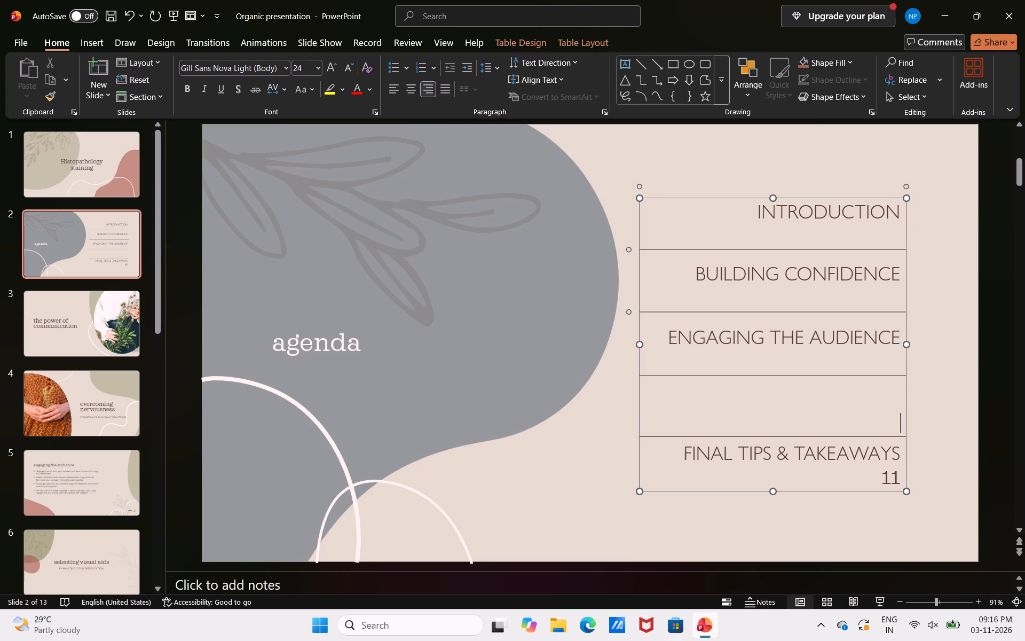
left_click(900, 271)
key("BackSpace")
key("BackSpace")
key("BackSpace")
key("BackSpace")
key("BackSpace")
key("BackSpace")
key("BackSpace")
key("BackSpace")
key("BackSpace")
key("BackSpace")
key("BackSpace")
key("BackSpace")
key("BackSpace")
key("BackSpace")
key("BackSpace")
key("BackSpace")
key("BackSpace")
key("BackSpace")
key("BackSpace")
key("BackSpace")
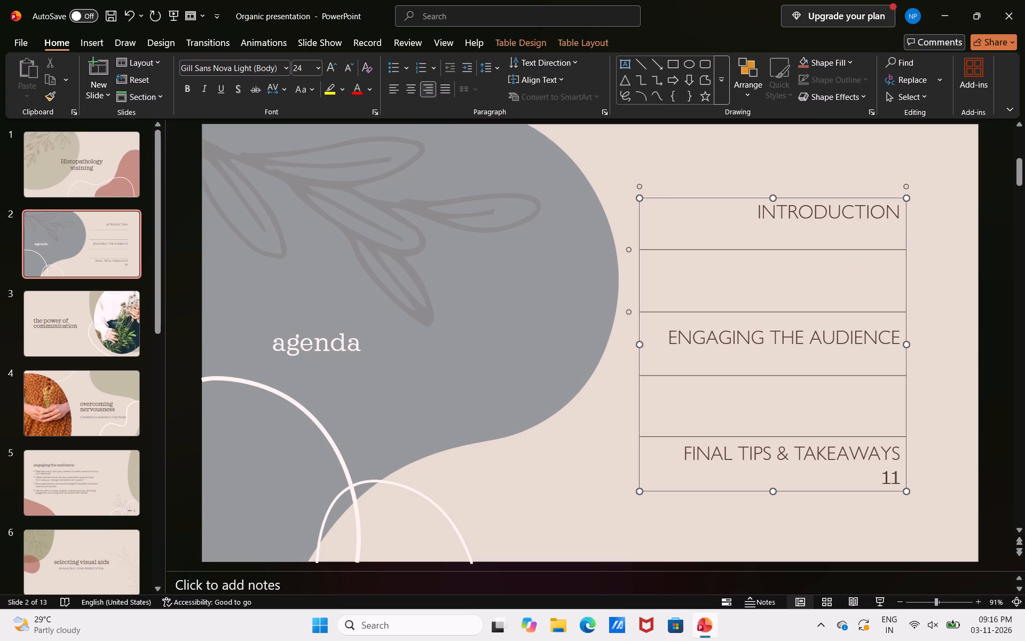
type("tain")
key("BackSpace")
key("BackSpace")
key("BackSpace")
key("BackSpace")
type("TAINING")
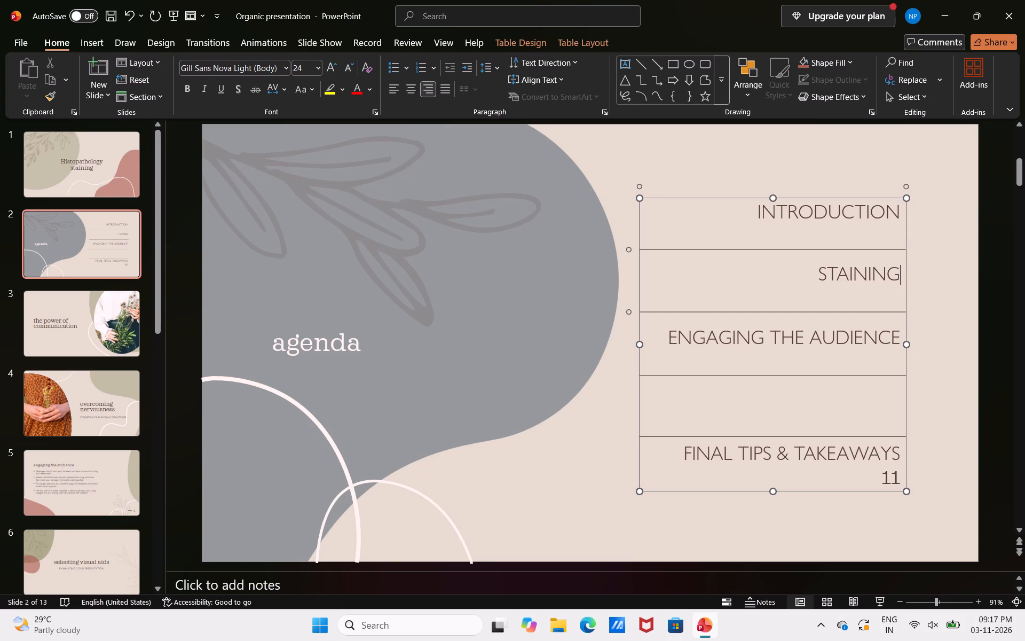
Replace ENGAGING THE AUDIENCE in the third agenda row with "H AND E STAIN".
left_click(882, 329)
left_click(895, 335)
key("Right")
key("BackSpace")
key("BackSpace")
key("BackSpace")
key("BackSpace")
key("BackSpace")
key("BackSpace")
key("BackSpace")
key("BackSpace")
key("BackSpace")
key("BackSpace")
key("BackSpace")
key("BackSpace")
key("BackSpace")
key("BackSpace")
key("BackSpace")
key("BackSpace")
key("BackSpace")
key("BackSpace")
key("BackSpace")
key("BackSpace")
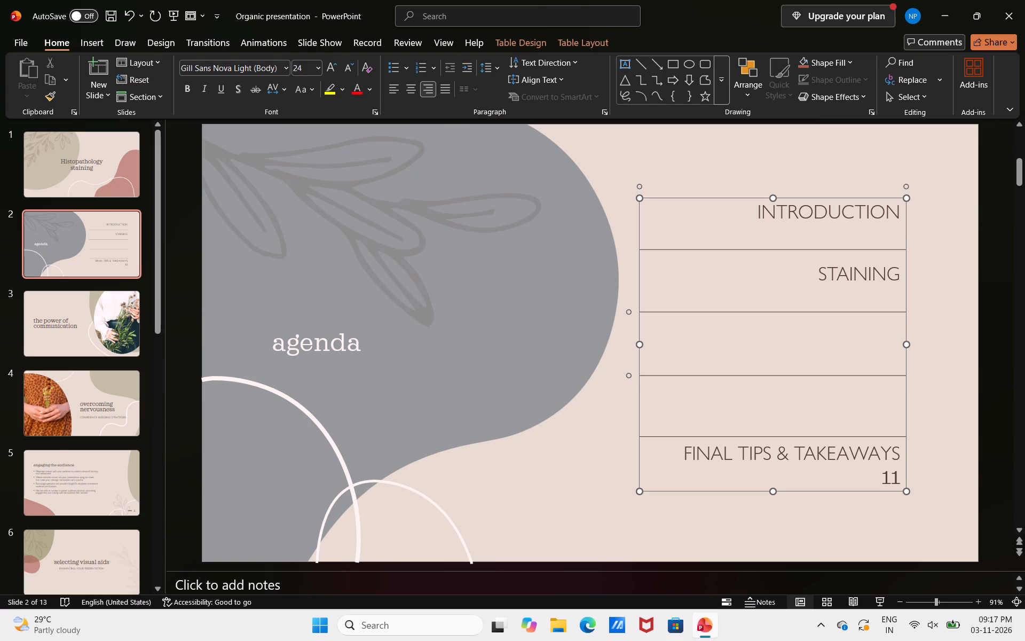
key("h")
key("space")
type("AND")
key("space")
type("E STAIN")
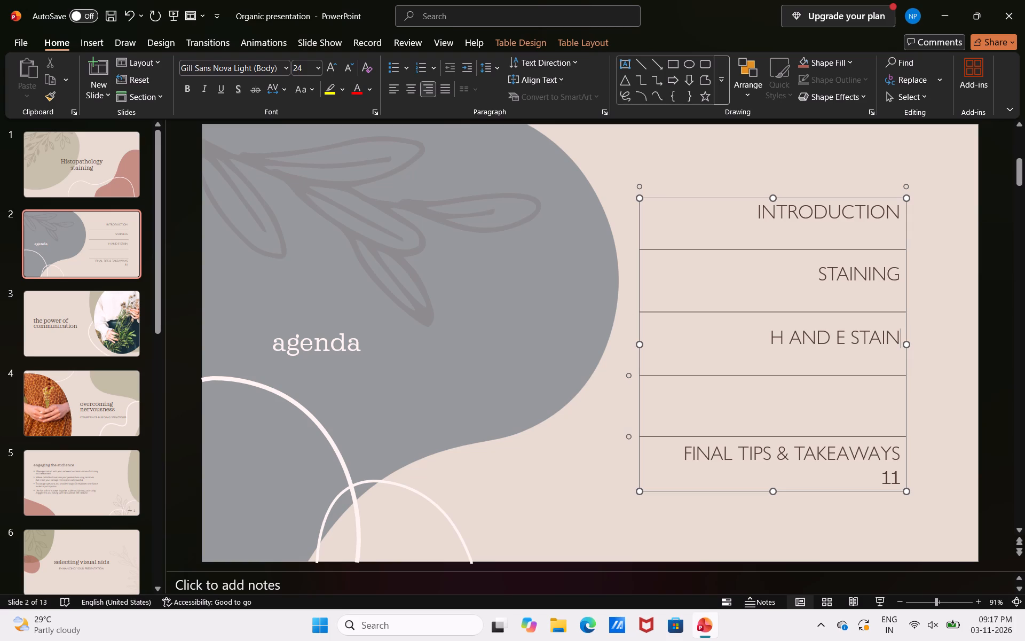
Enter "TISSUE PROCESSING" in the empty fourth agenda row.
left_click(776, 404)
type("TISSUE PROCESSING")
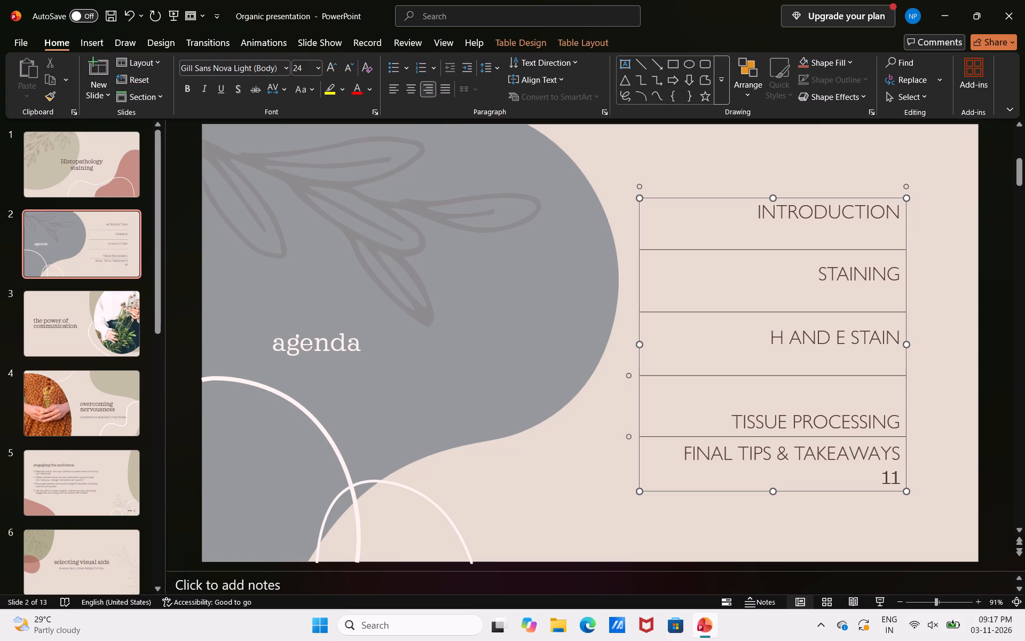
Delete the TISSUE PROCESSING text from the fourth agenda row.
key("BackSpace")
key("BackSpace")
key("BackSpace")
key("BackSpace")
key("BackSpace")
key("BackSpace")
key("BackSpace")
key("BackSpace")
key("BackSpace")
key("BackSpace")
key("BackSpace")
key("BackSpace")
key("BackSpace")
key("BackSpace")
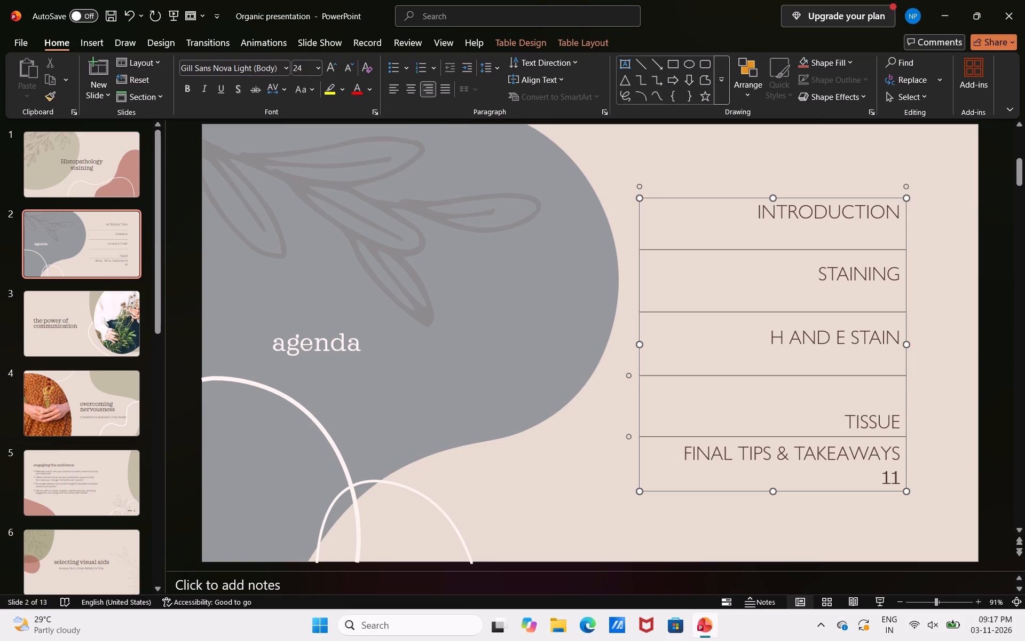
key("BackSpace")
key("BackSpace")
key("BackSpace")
Clear all the text from the third agenda row.
left_click(896, 335)
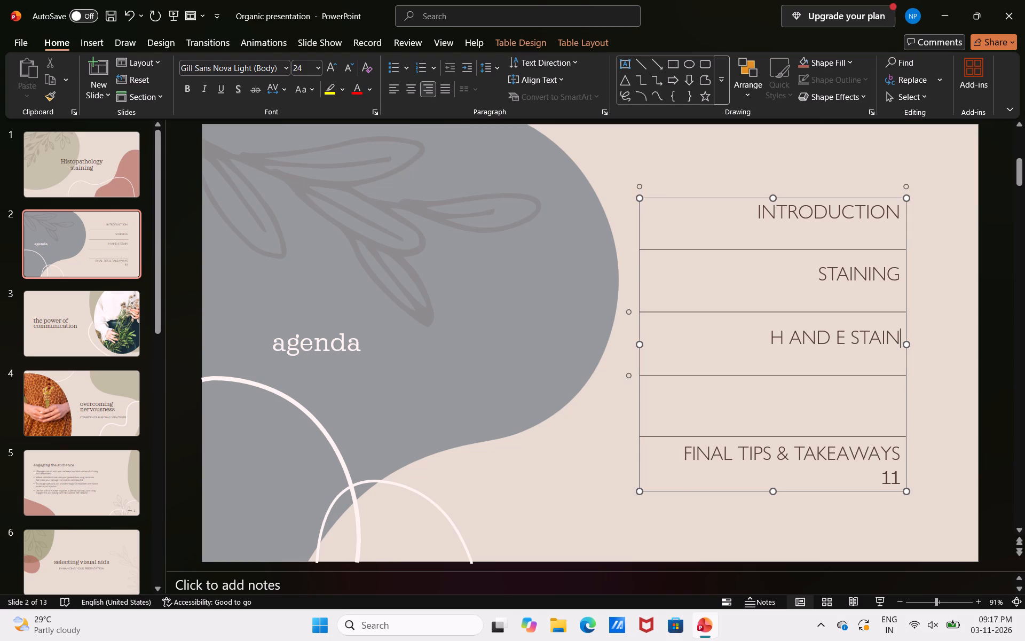
key("BackSpace")
key("BackSpace")
key("BackSpace")
key("BackSpace")
key("BackSpace")
key("BackSpace")
key("BackSpace")
key("BackSpace")
key("BackSpace")
key("BackSpace")
key("BackSpace")
key("BackSpace")
key("BackSpace")
key("BackSpace")
key("BackSpace")
key("BackSpace")
key("BackSpace")
key("BackSpace")
key("BackSpace")
key("BackSpace")
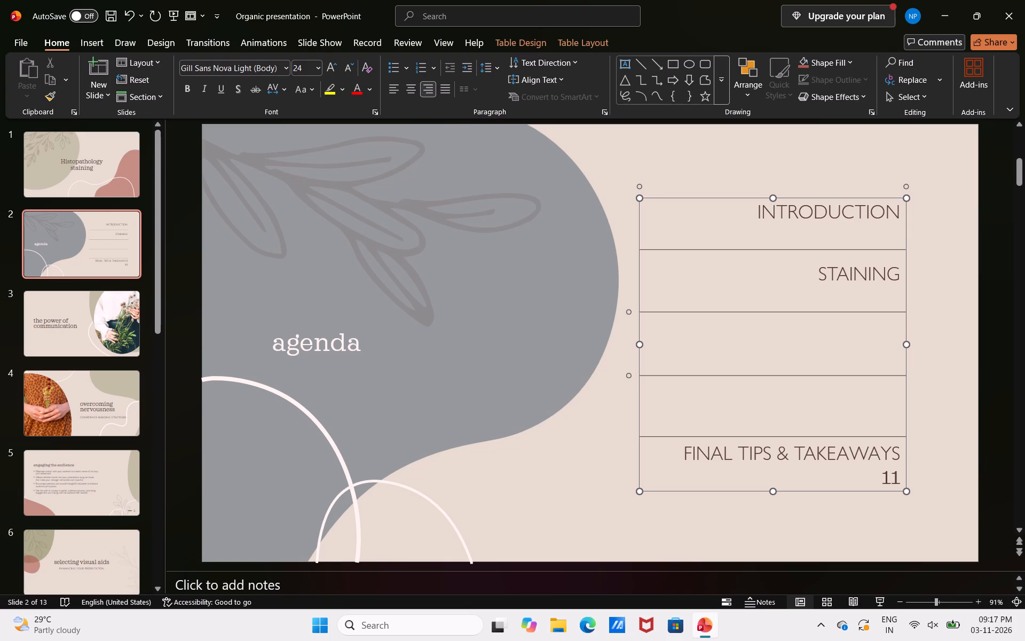
Replace the text of the second agenda row, below INTRODUCTION, with "BIOPSY".
left_click(895, 271)
key("BackSpace")
key("BackSpace")
key("BackSpace")
key("BackSpace")
key("BackSpace")
key("BackSpace")
key("BackSpace")
key("BackSpace")
key("BackSpace")
key("BackSpace")
key("BackSpace")
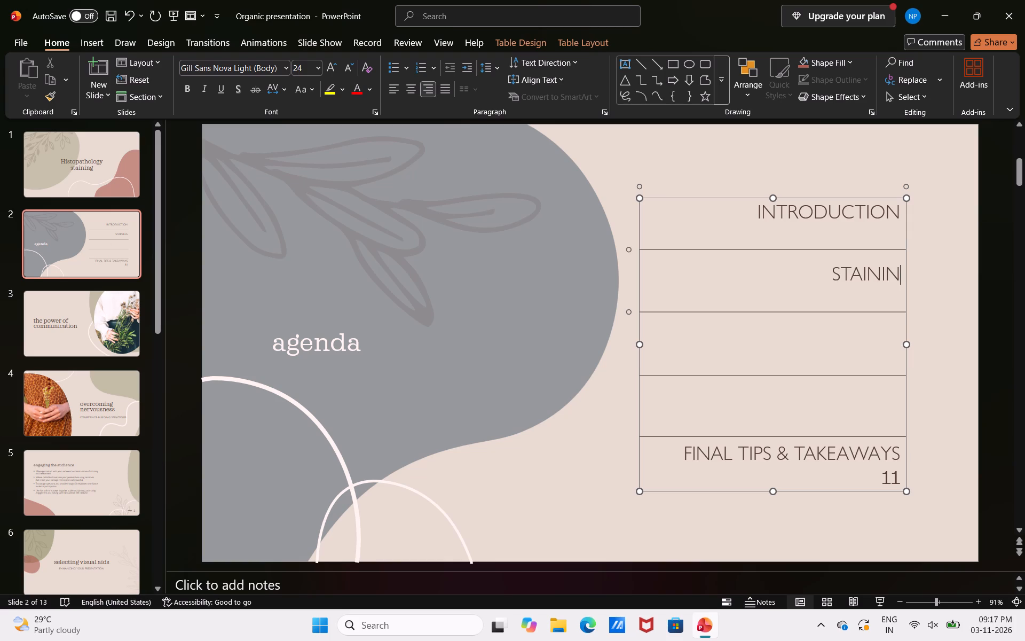
type("BIOPSY")
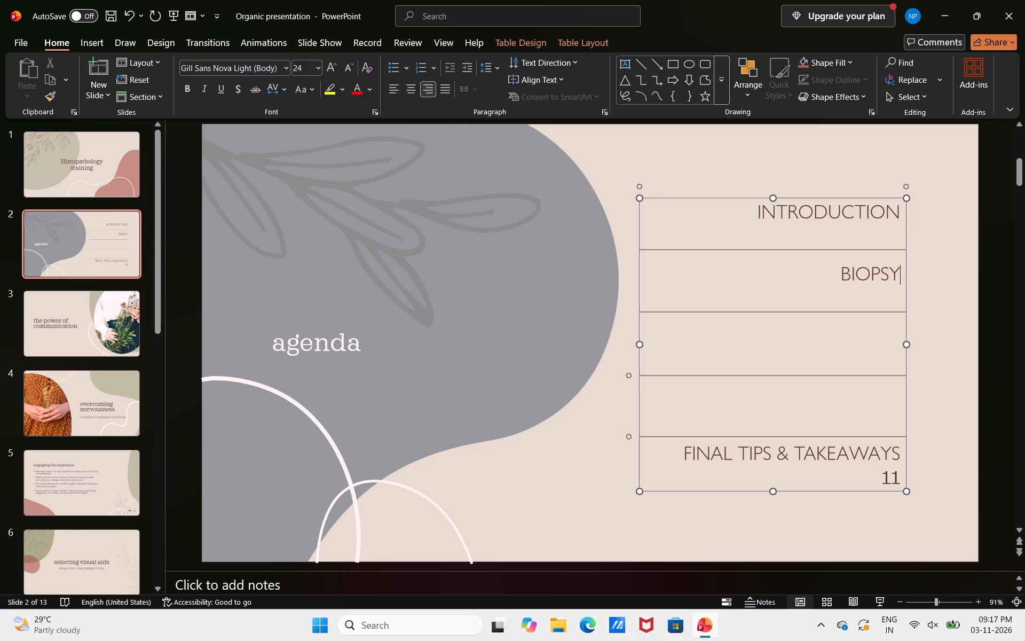
Enter "TISSUE PROCESSING" in the empty third agenda row, below BIOPSY.
left_click(866, 343)
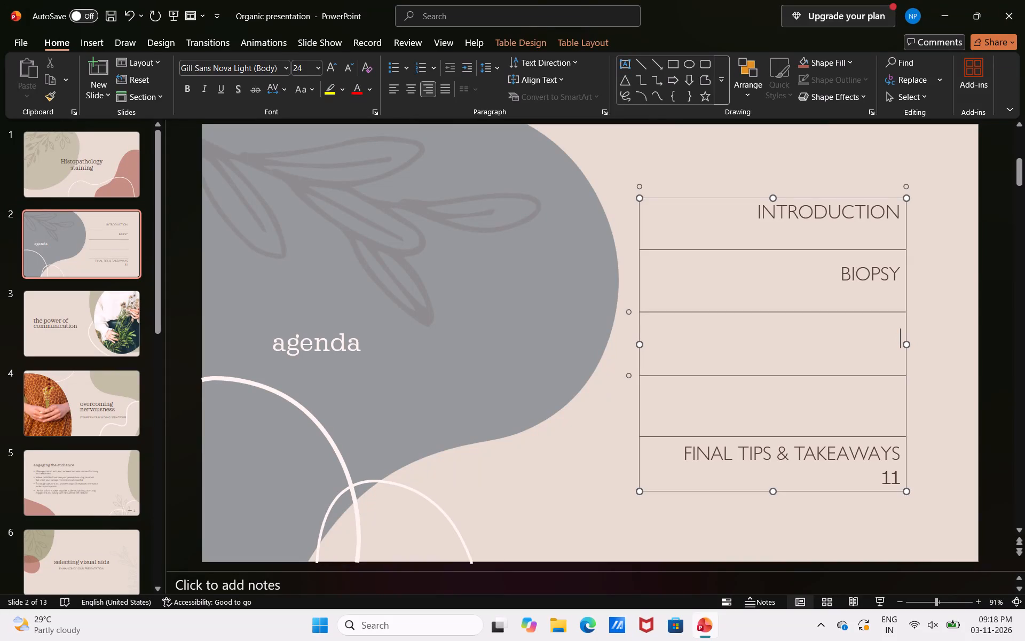
type("TISSUE")
key("space")
type("PROCESSING")
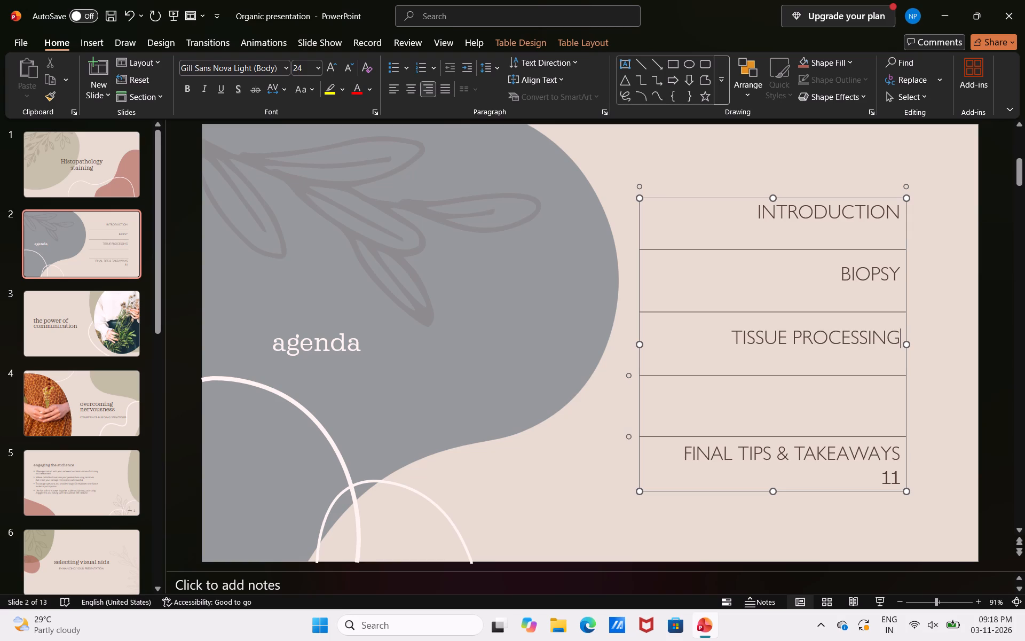
Enter "H AND E STAINING" in the empty fourth agenda row.
left_click(814, 415)
type("H AND E STAINING")
key("space")
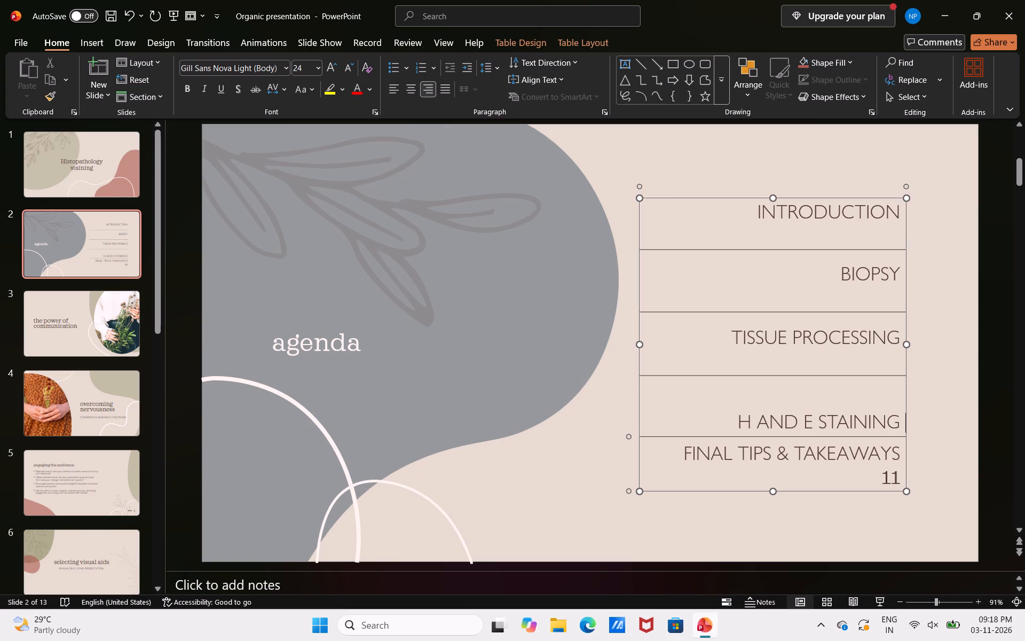
Replace all the text of the last agenda row, below H AND E STAINING, with "MOUNT".
left_click(896, 476)
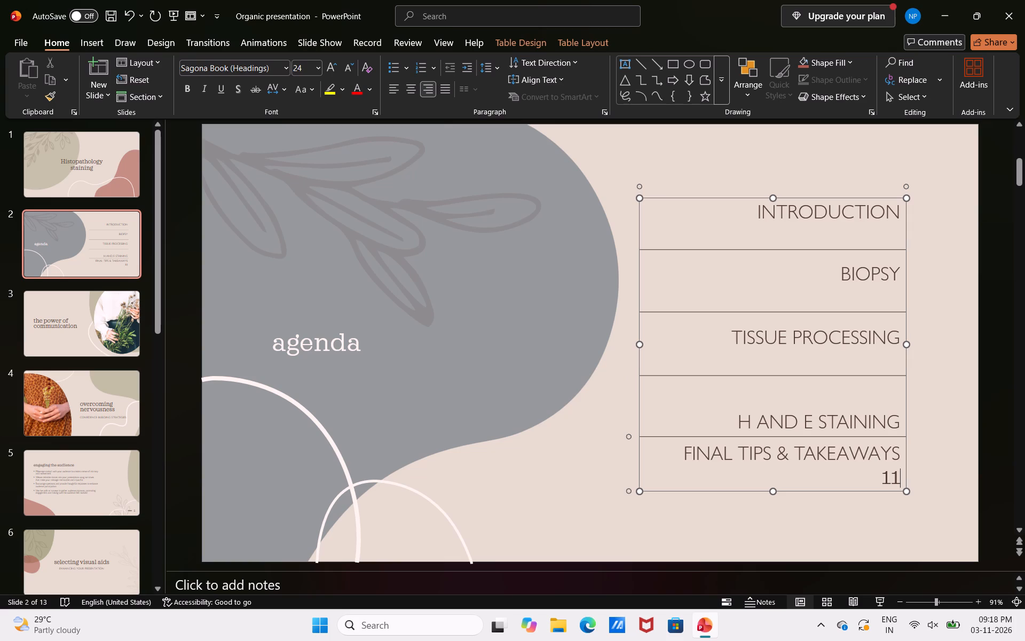
key("BackSpace")
key("BackSpace")
key("BackSpace")
key("BackSpace")
key("BackSpace")
key("BackSpace")
key("BackSpace")
key("BackSpace")
key("BackSpace")
key("BackSpace")
key("BackSpace")
key("BackSpace")
key("BackSpace")
key("BackSpace")
key("BackSpace")
key("BackSpace")
key("BackSpace")
key("BackSpace")
key("BackSpace")
key("BackSpace")
key("BackSpace")
key("BackSpace")
key("BackSpace")
key("BackSpace")
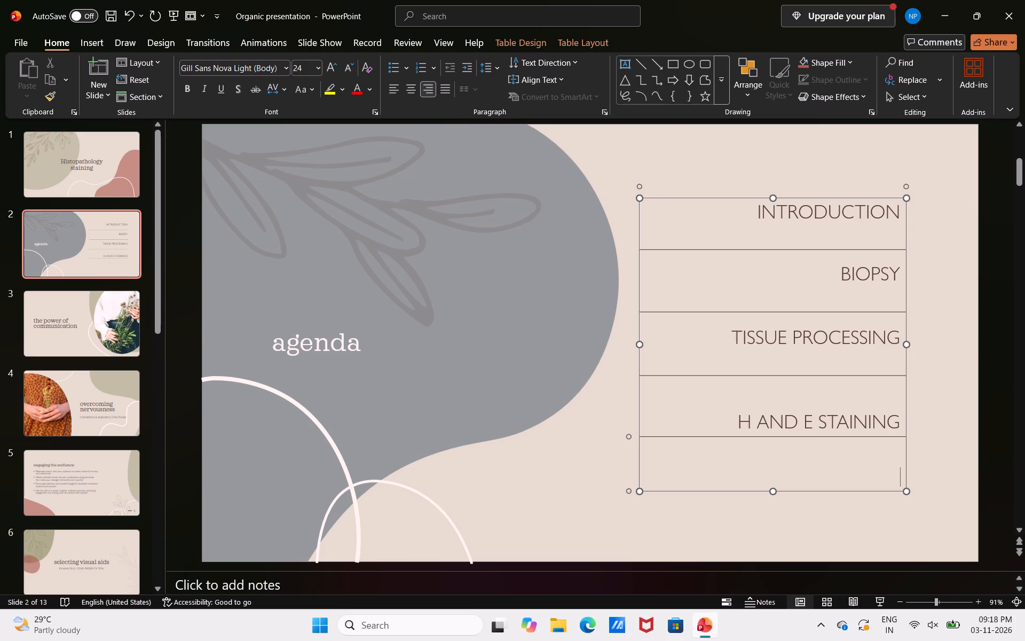
type("MOUNT")
key("space")
Replace the slide title "agenda" with "LEARNING OBJECTIVES".
left_click(352, 345)
left_click(366, 346)
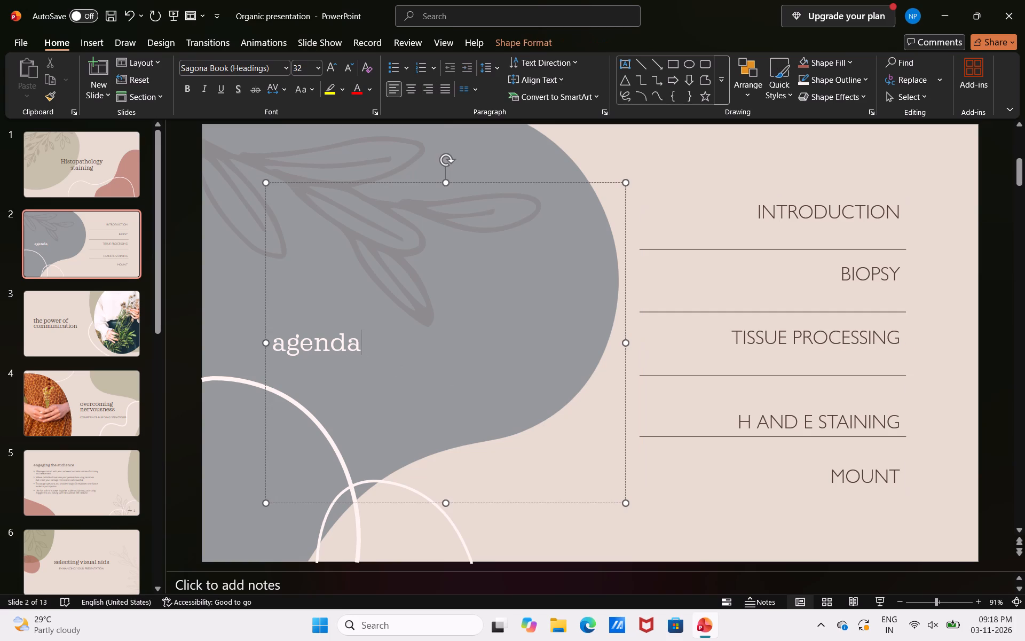
key("BackSpace")
key("BackSpace")
key("BackSpace")
key("BackSpace")
key("BackSpace")
key("BackSpace")
key("BackSpace")
key("BackSpace")
key("BackSpace")
type("LEARNING")
key("space")
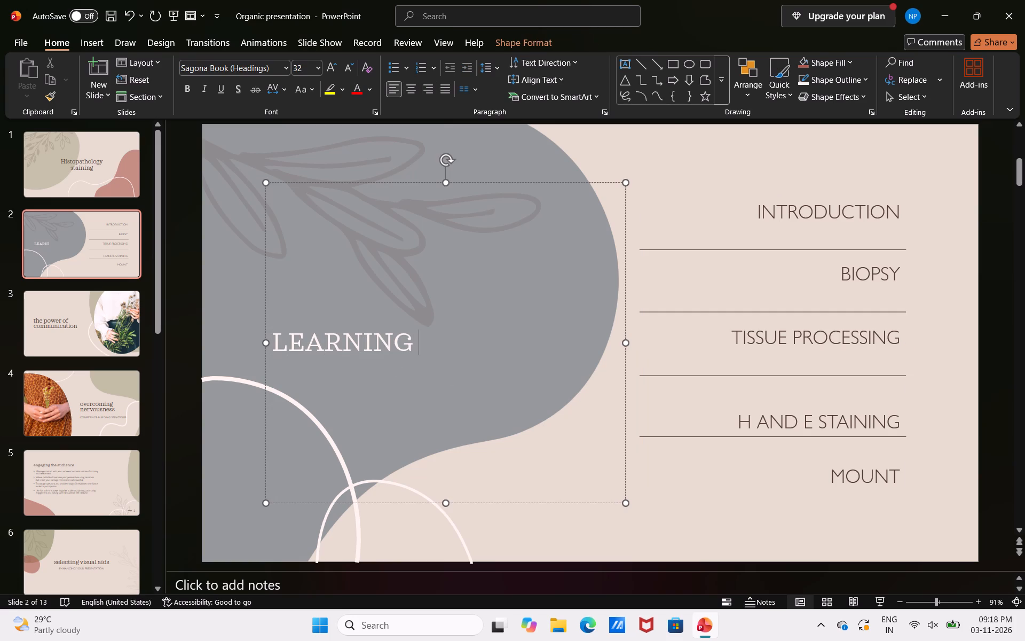
type("OBJECTIBES")
key("space")
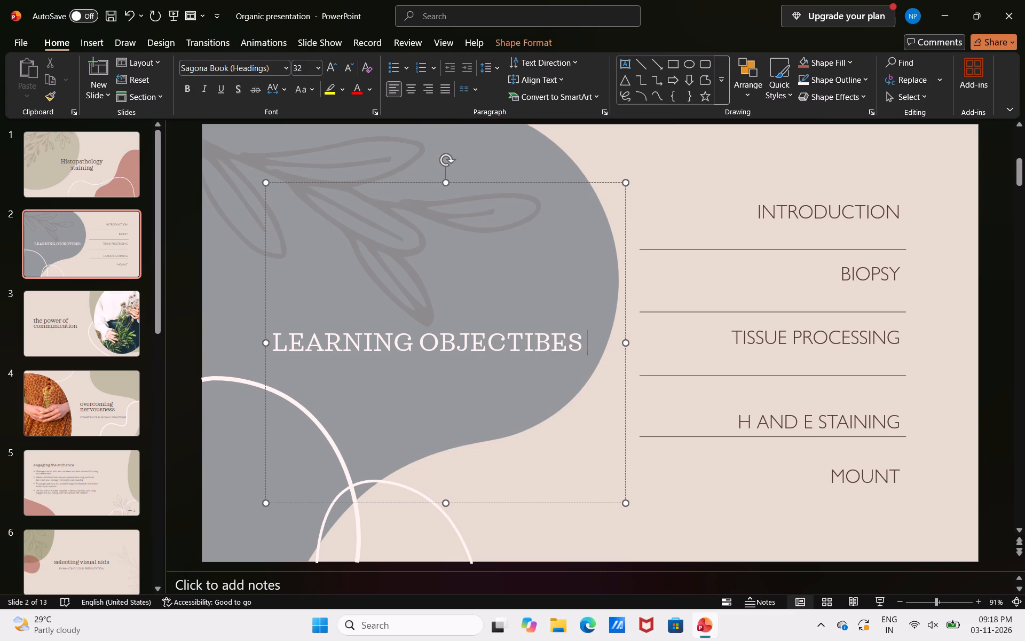
key("BackSpace")
key("BackSpace")
key("BackSpace")
key("BackSpace")
type("VES")
key("space")
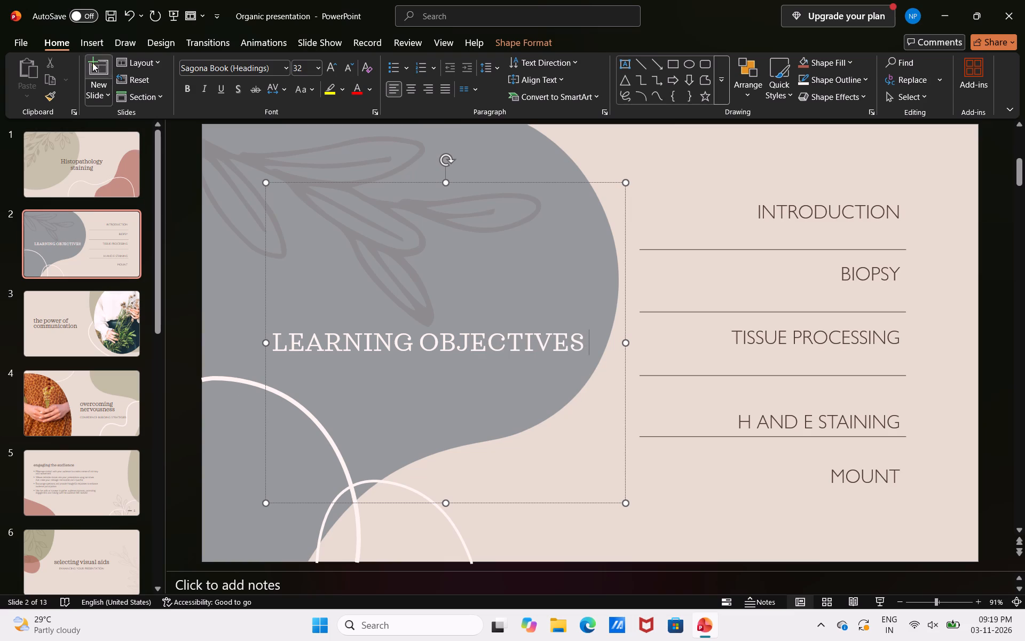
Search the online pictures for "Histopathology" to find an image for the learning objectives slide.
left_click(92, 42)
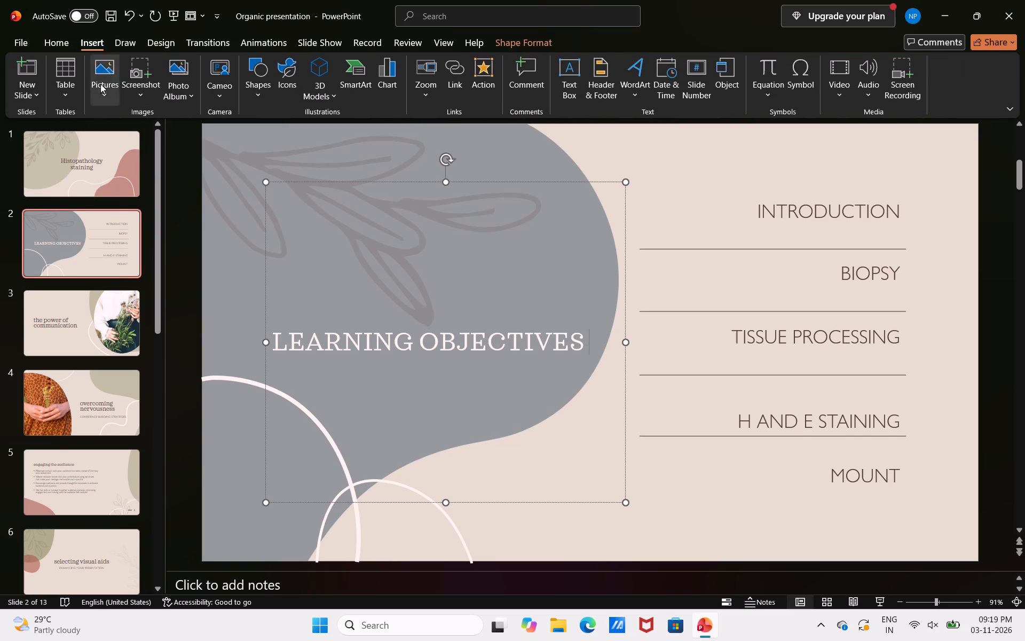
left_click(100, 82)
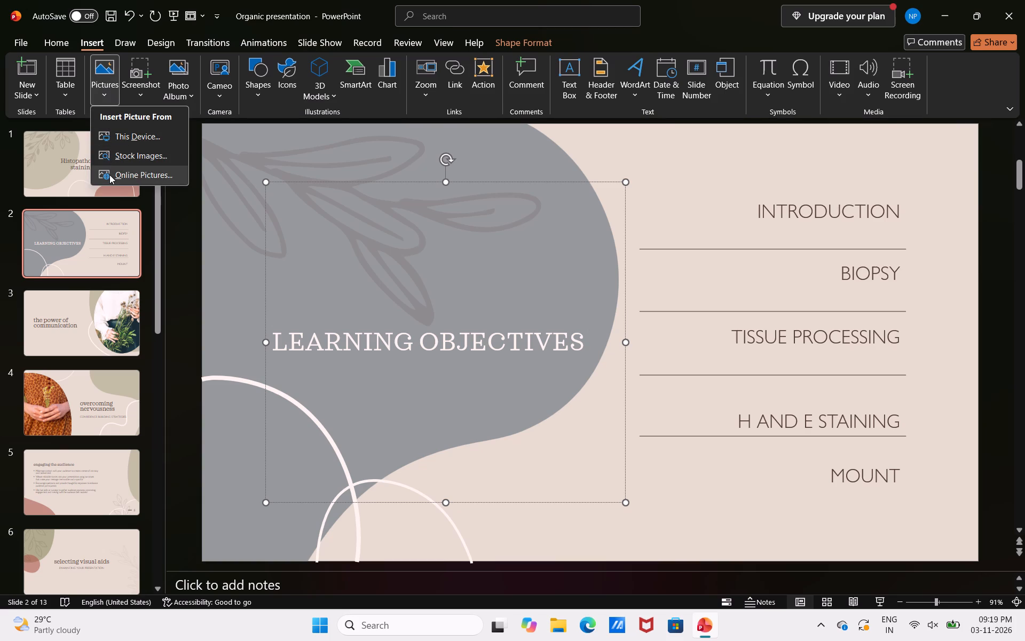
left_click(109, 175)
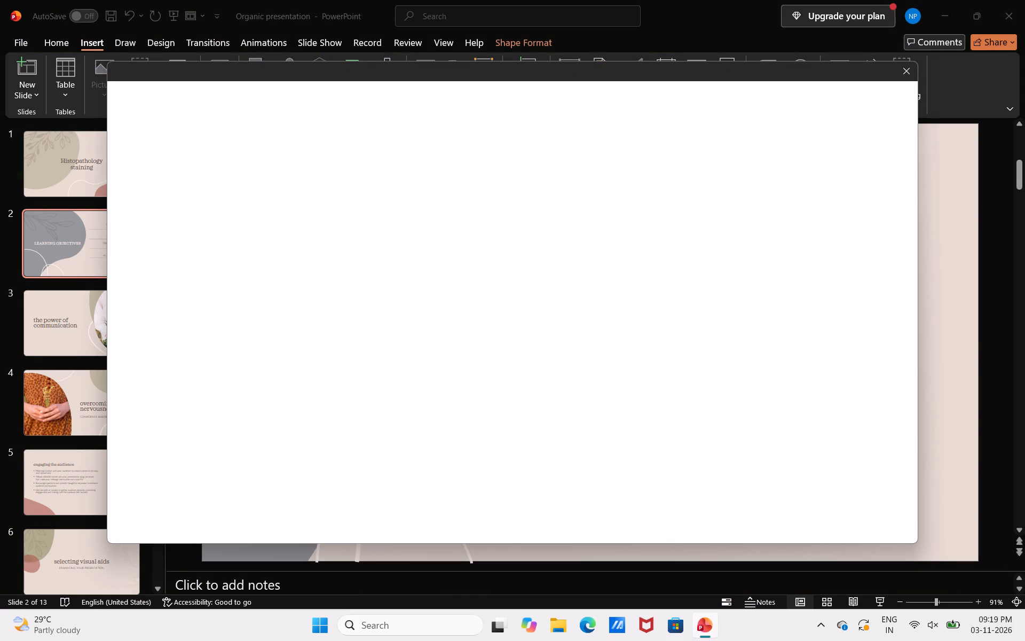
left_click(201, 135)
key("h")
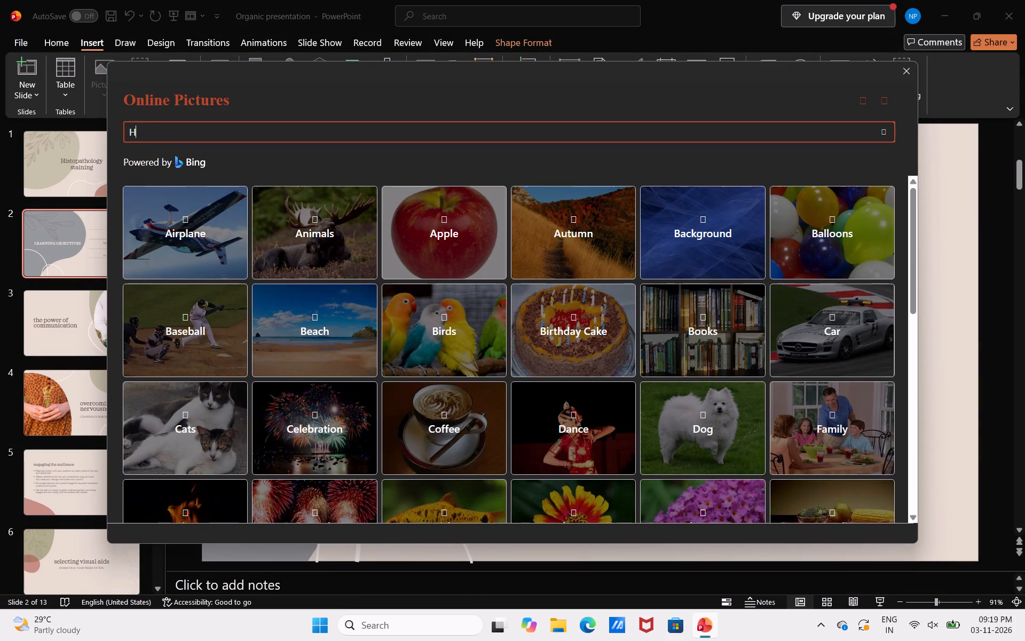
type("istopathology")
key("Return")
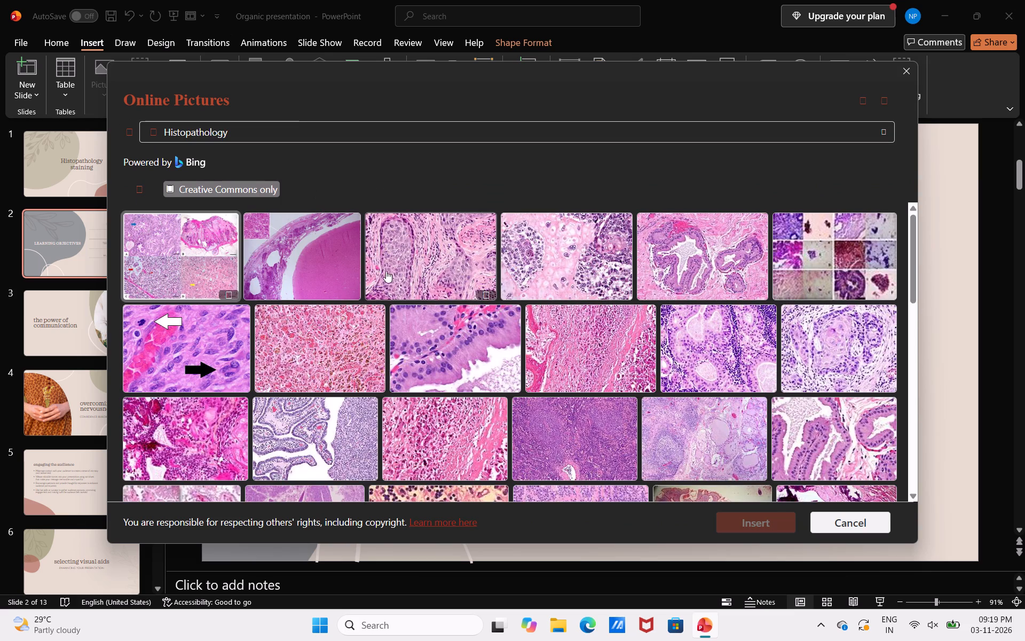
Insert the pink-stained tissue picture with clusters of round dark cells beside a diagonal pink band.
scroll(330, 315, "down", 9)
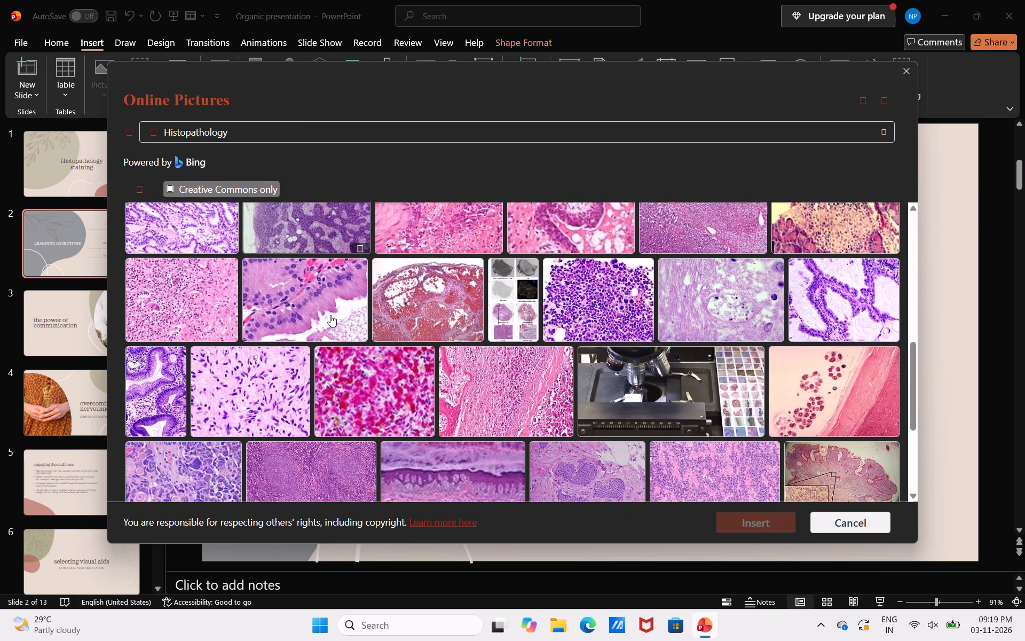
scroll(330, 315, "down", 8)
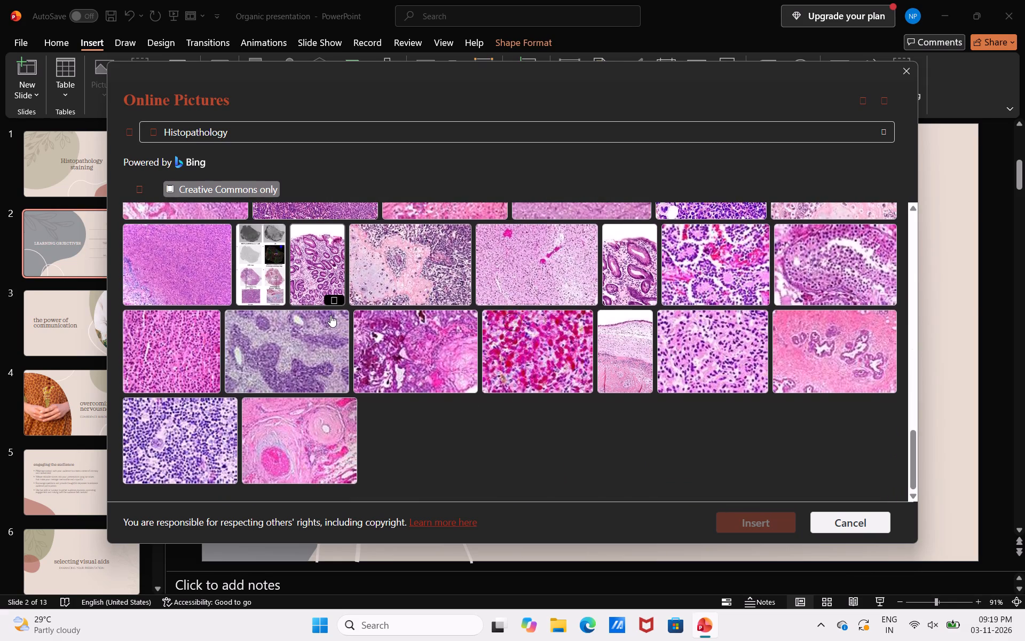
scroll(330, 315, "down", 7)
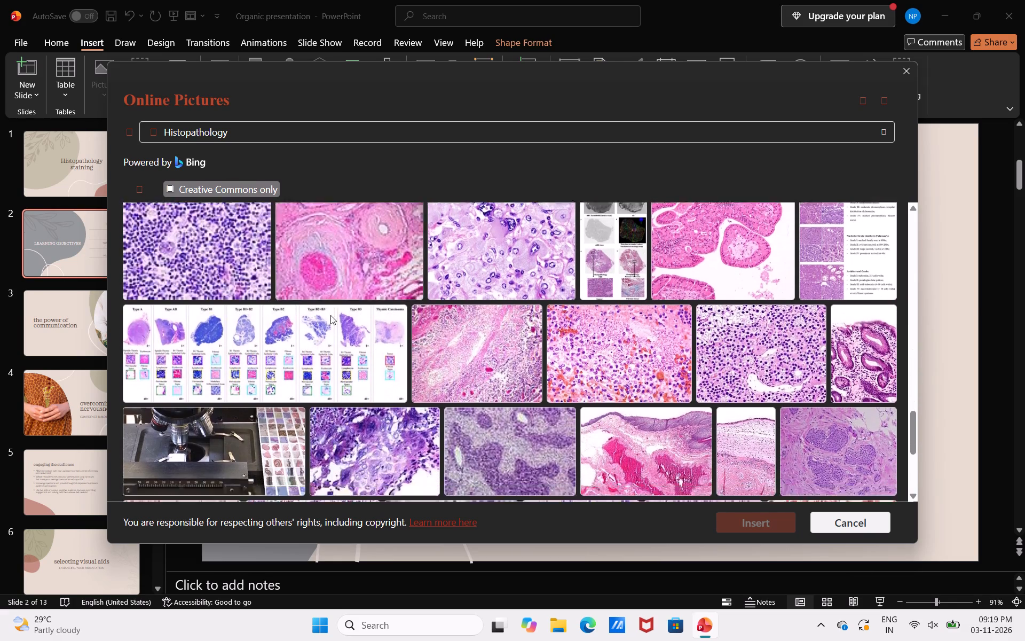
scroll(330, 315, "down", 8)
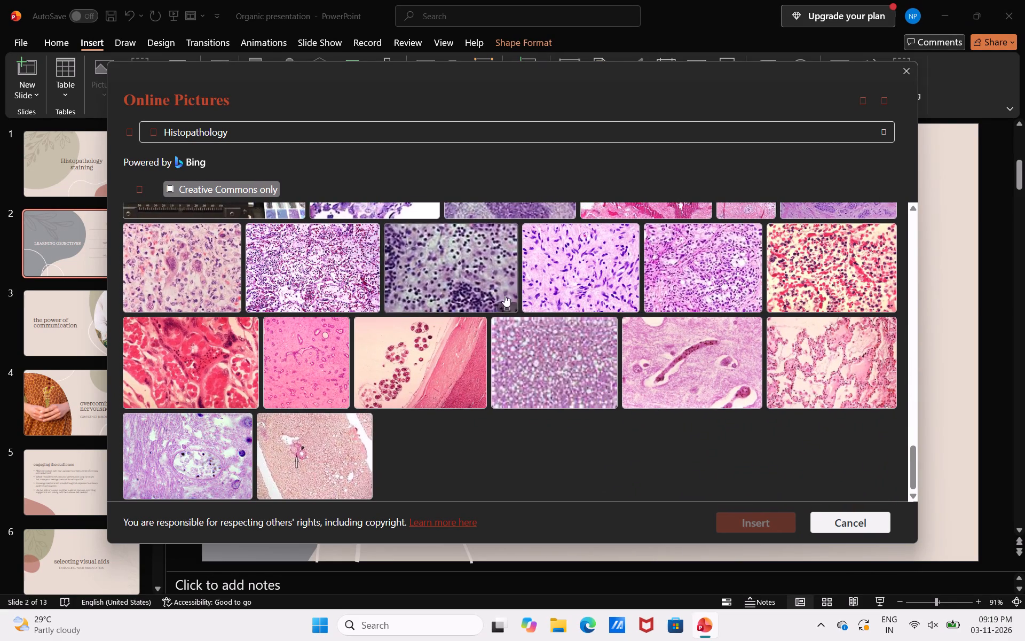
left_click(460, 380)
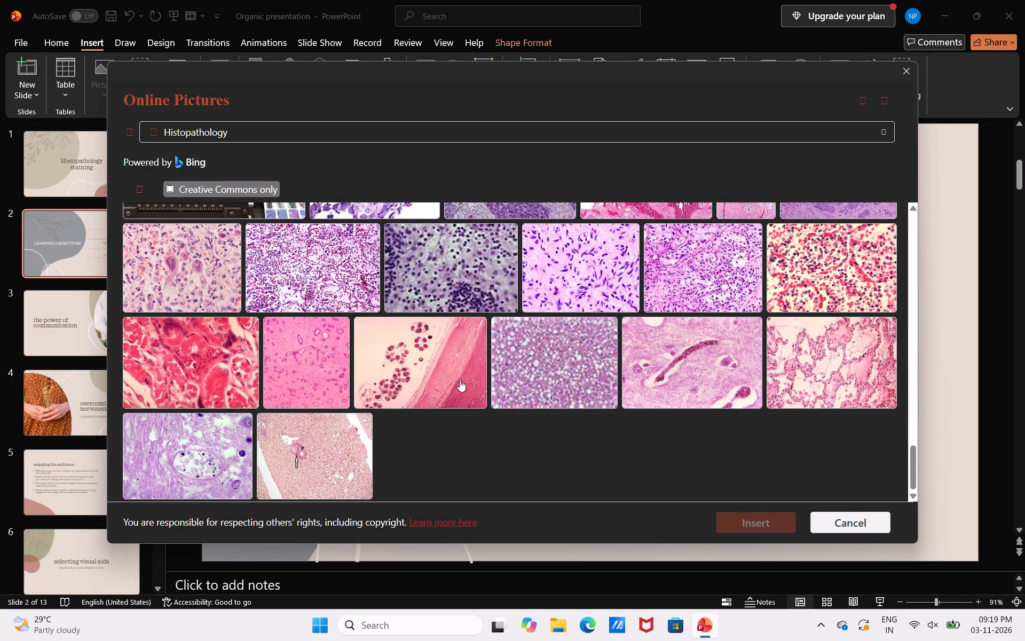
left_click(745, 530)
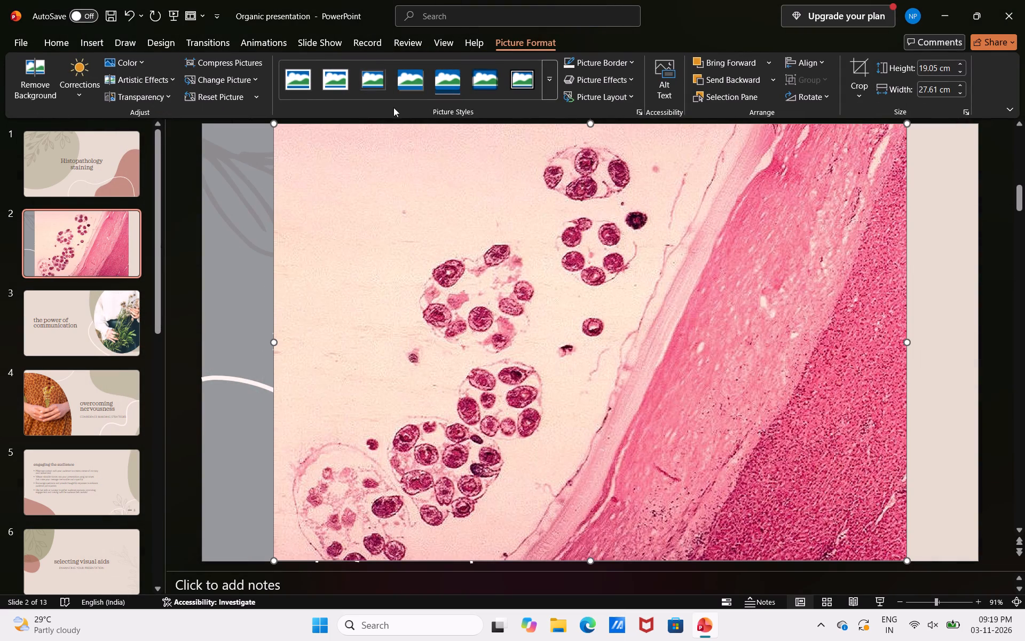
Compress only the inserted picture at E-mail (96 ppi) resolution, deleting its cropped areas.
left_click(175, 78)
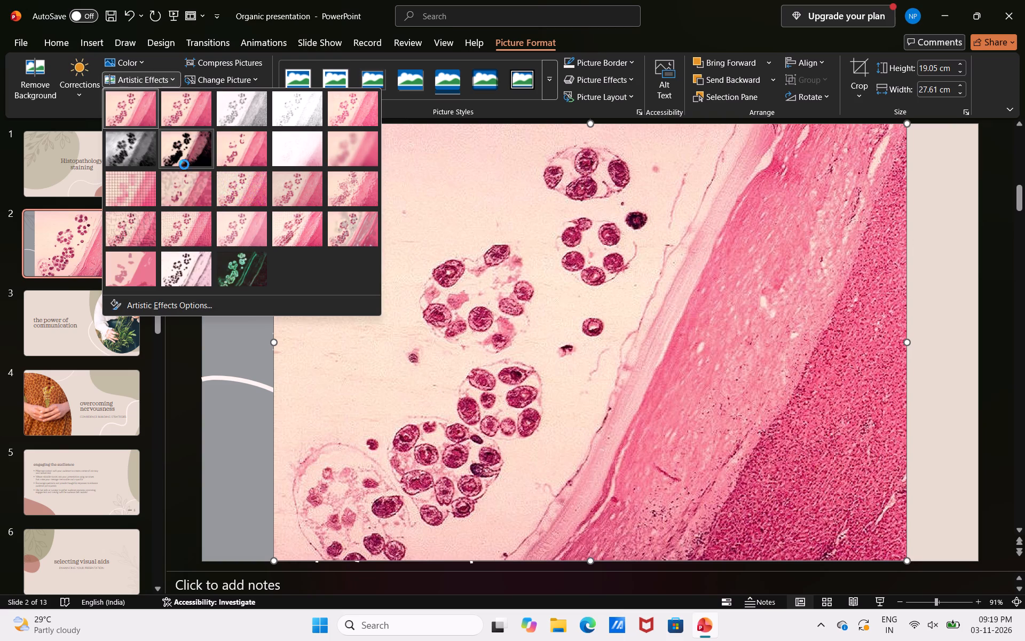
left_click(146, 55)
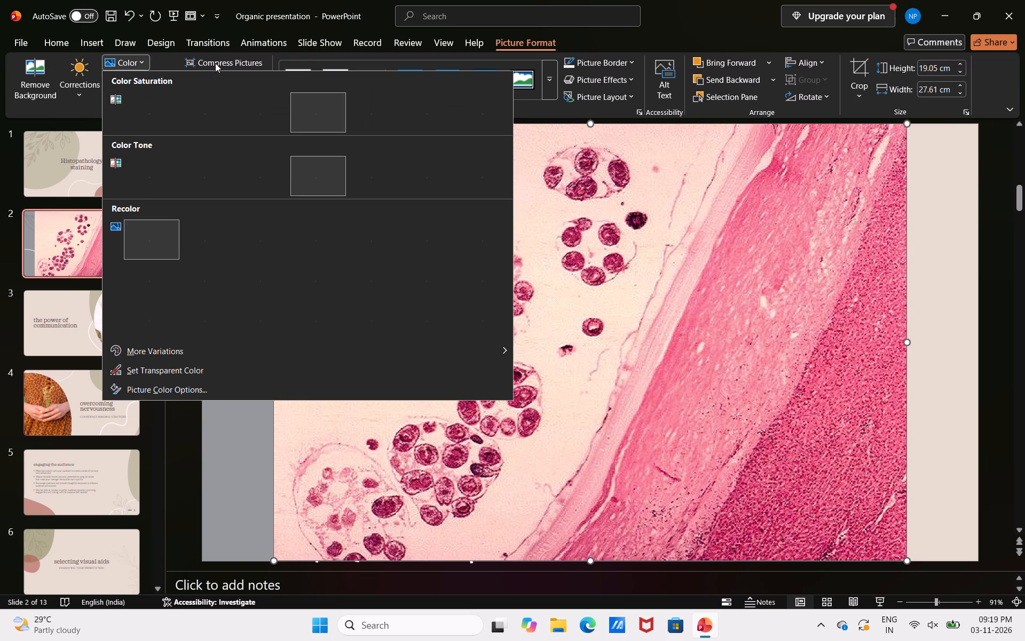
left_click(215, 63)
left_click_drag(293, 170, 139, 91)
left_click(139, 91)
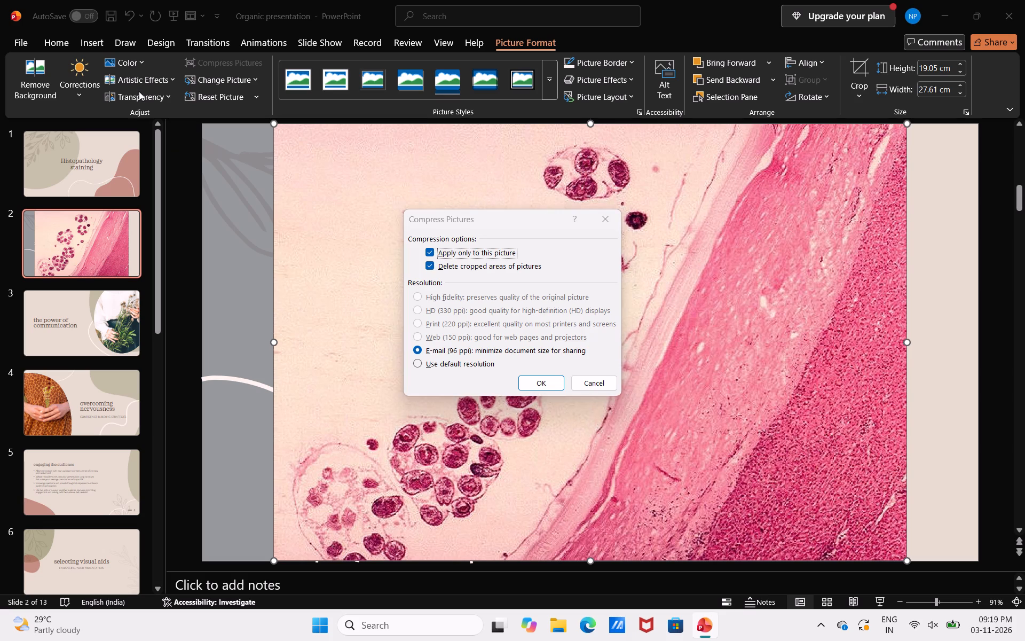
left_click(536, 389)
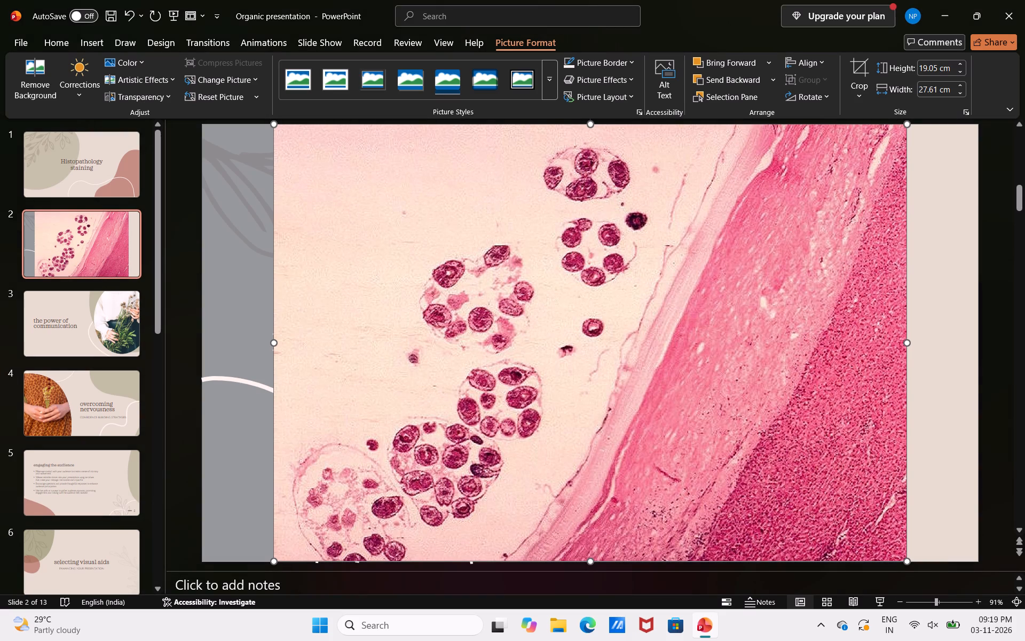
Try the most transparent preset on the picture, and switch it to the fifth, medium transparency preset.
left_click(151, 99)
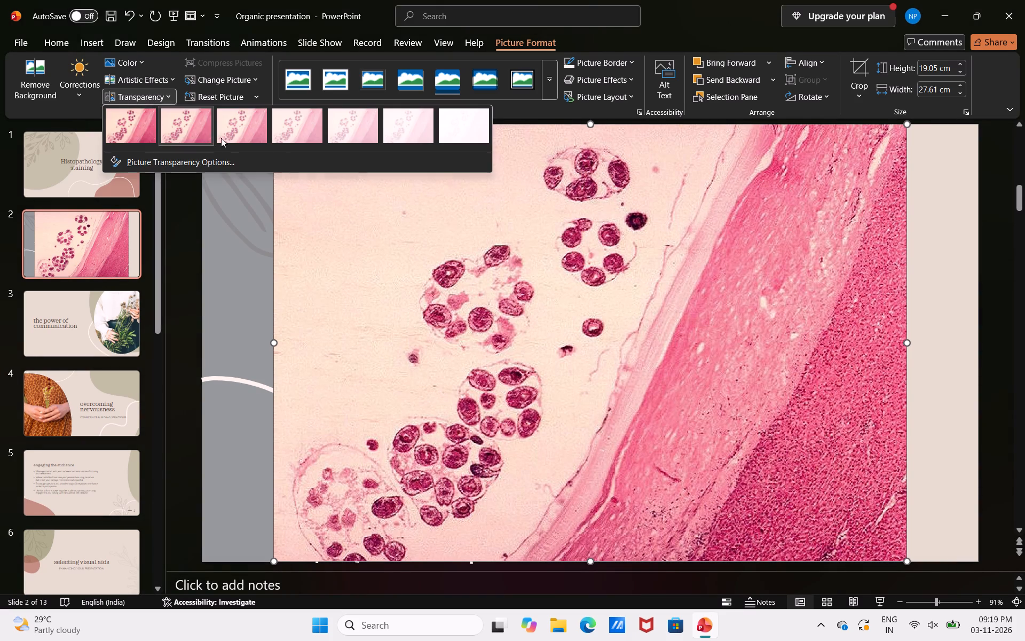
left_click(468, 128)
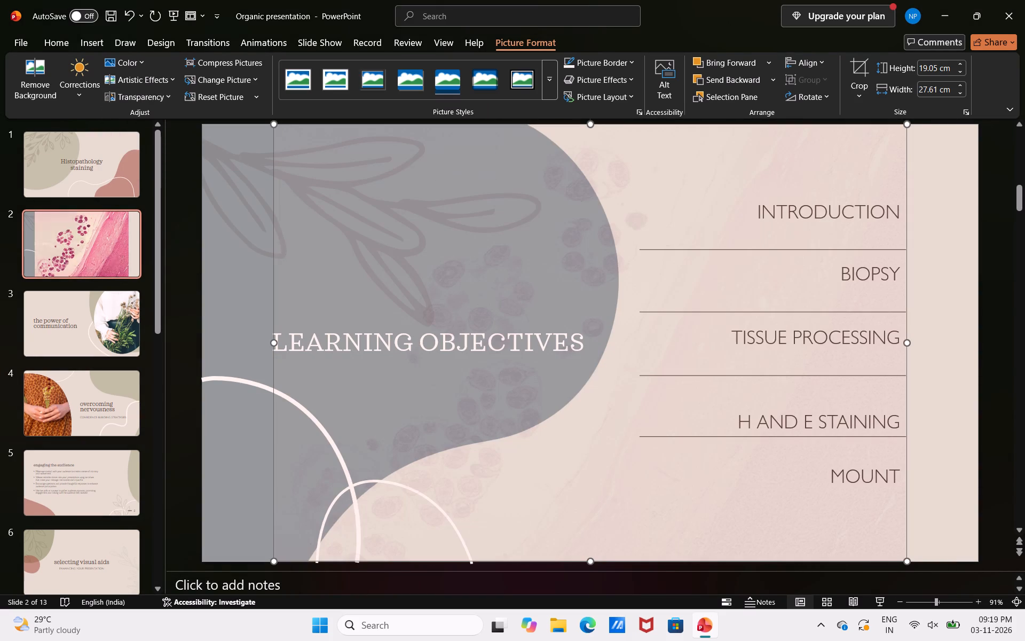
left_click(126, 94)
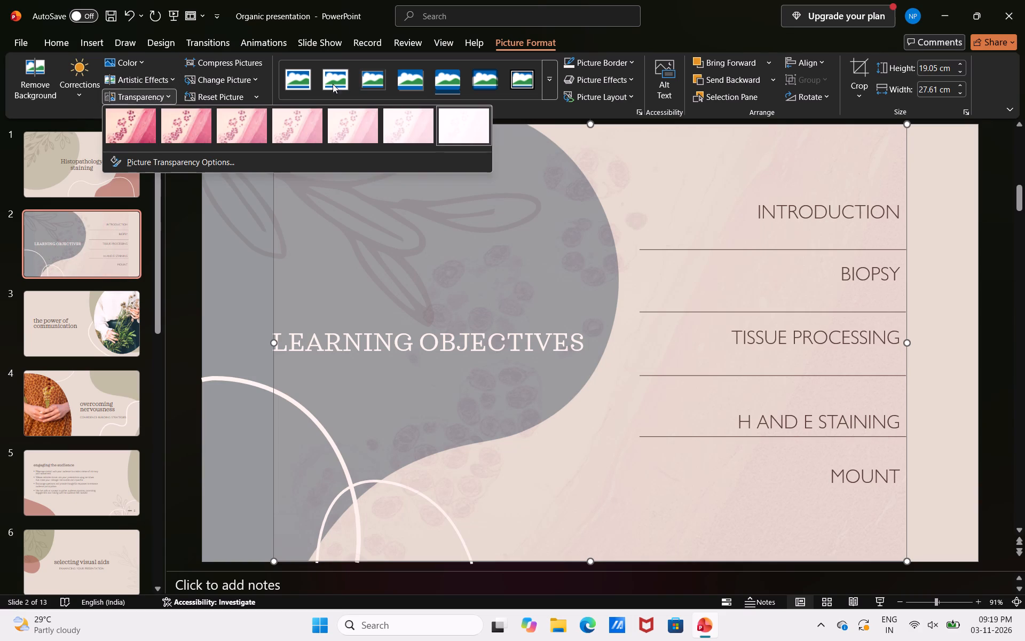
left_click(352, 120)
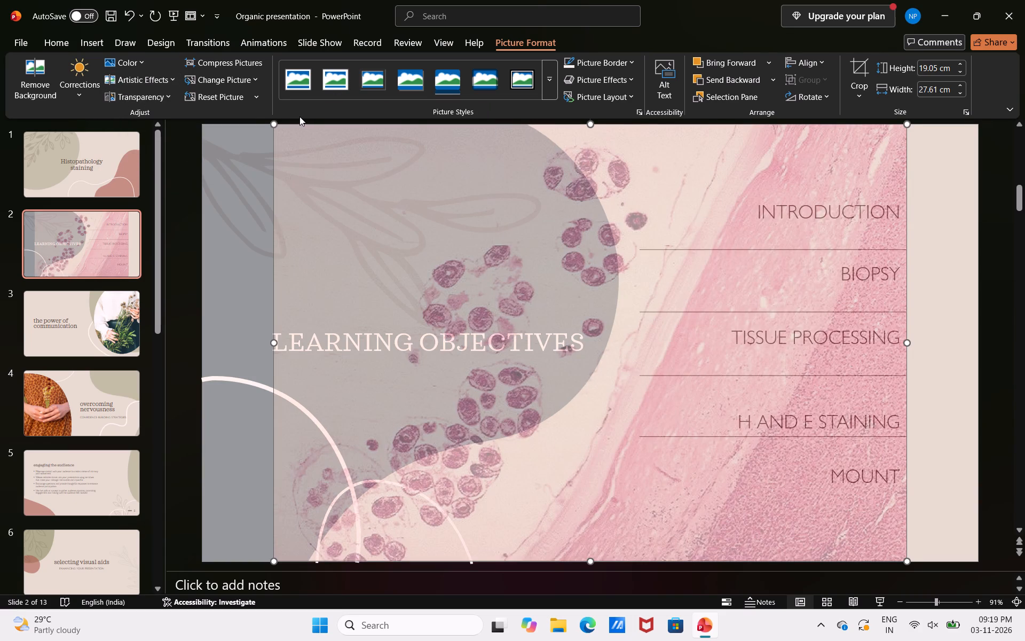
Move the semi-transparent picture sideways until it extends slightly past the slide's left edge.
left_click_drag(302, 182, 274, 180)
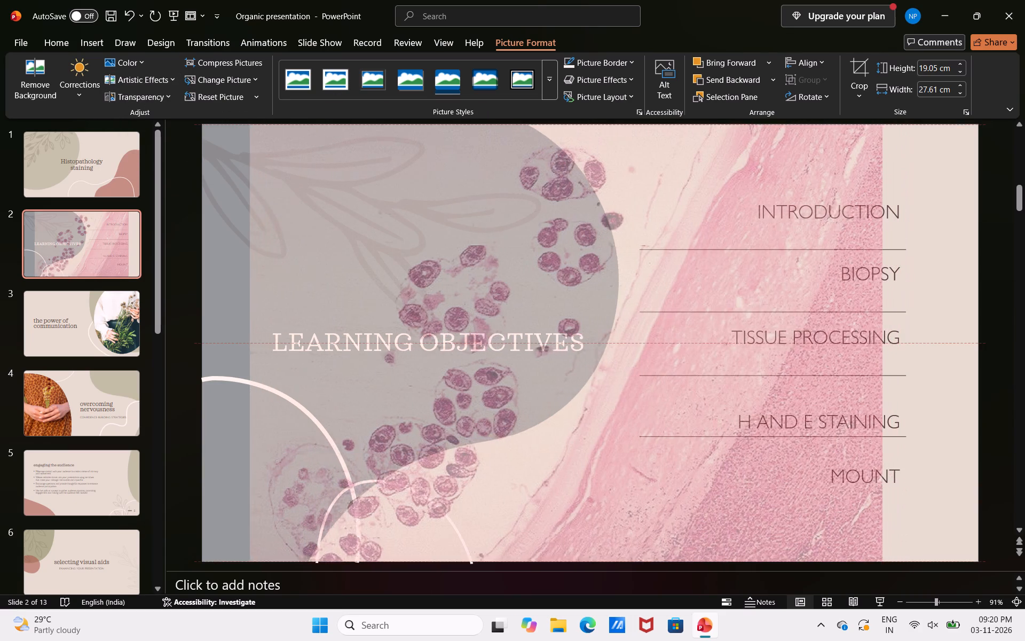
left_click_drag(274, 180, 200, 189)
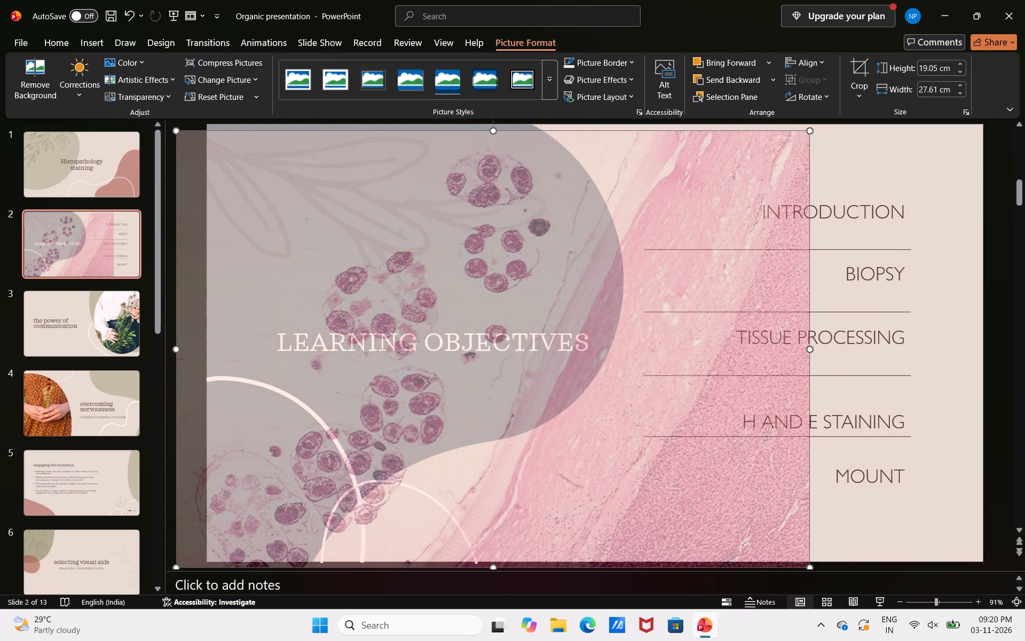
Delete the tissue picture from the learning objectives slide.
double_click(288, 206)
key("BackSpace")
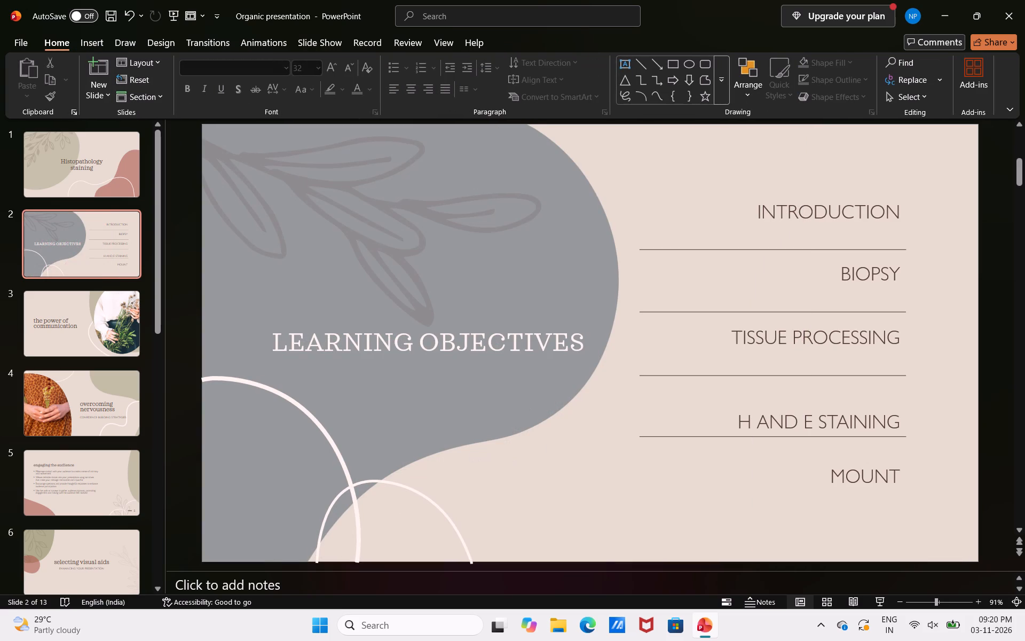
Add an empty line after "H AND E STAINING" to raise that text within its table row.
left_click(912, 420)
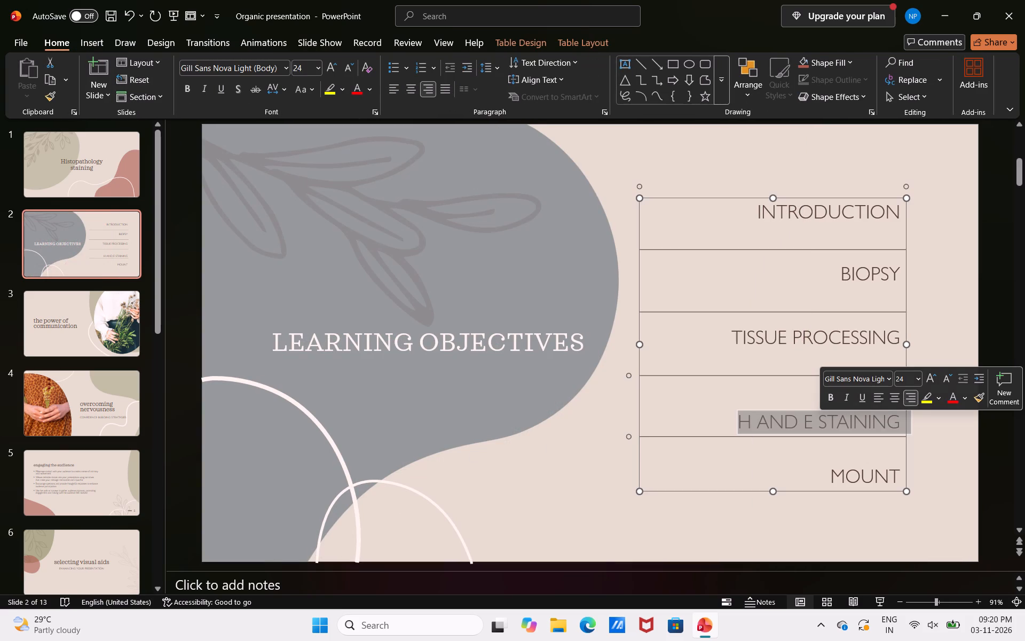
left_click(805, 427)
scroll(805, 427, "down", 1)
left_click_drag(805, 427, 807, 415)
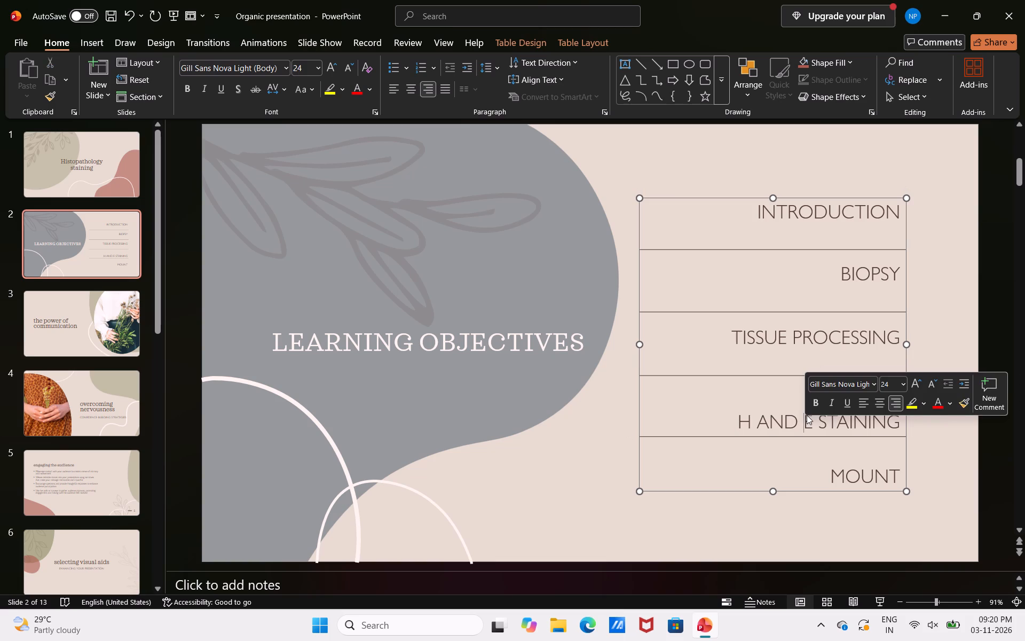
left_click(900, 422)
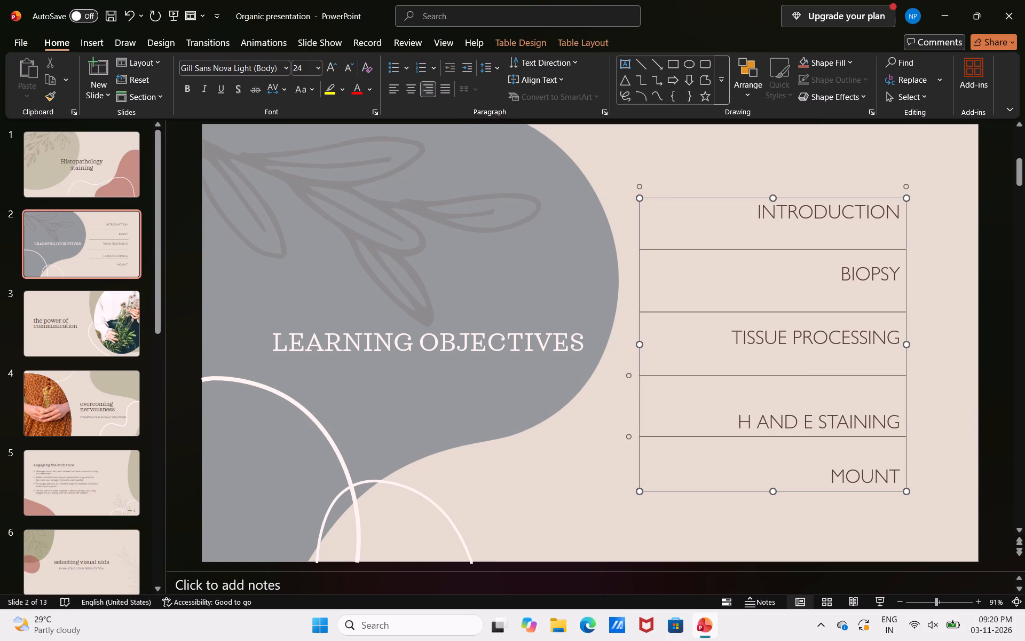
key("Return")
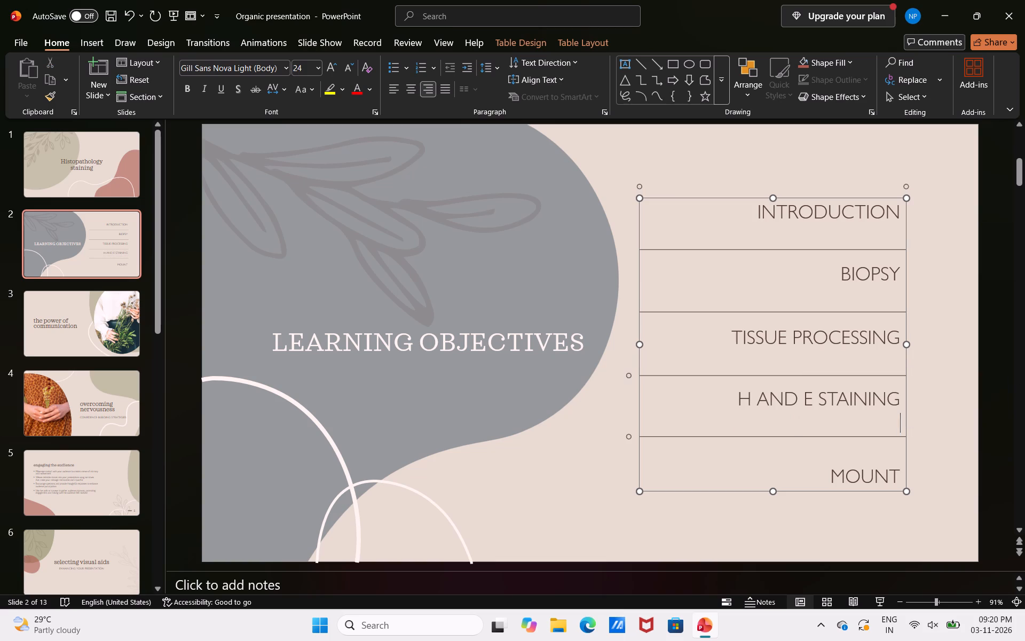
key("BackSpace")
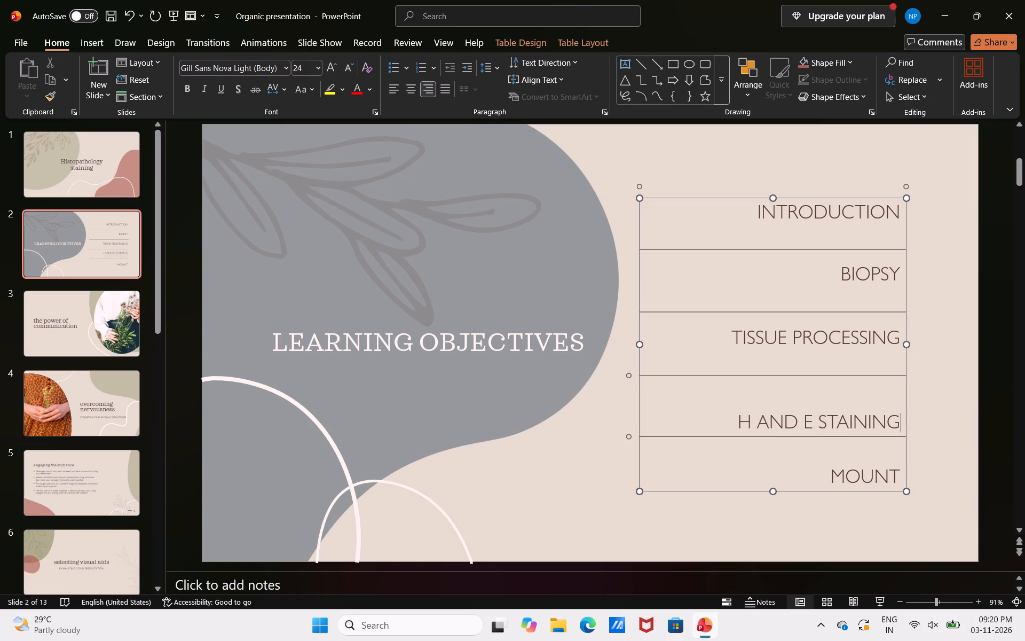
key("Return")
left_click(498, 462)
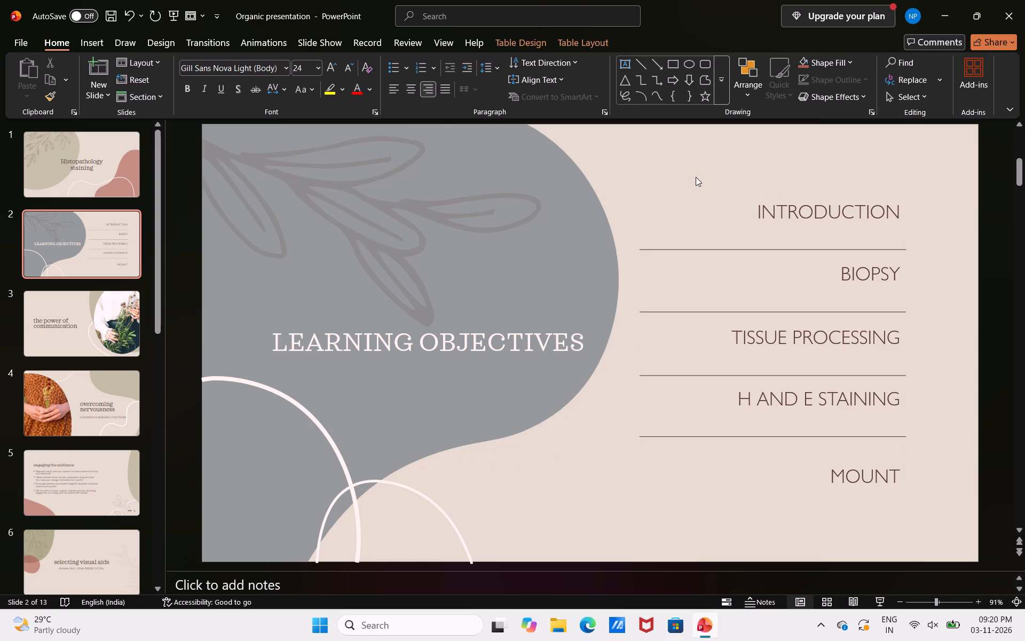
Delete the flower bouquet picture from slide 3, "the power of communication".
left_click(45, 316)
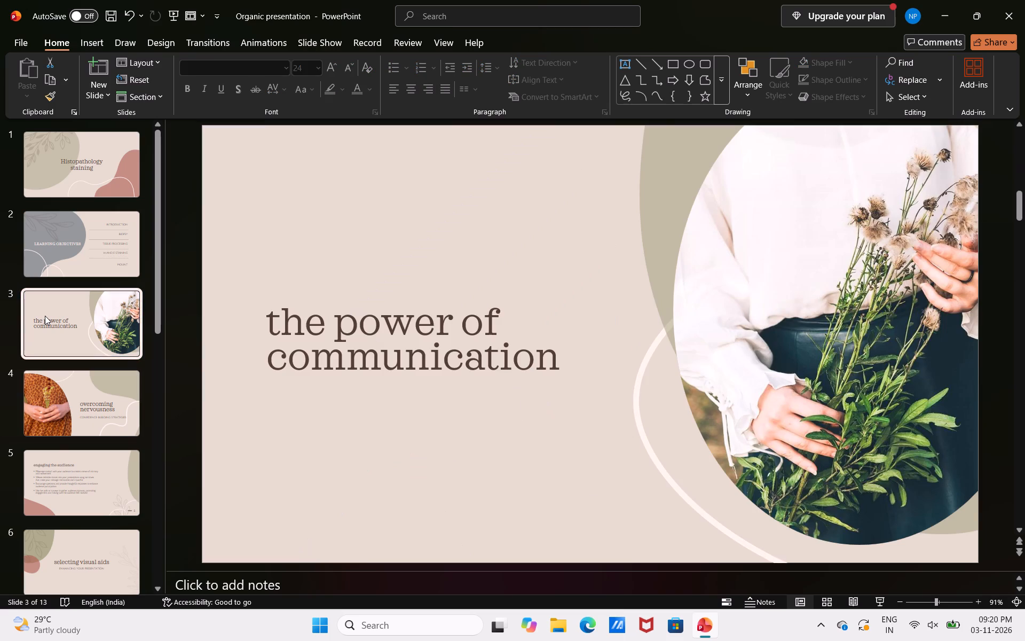
left_click(750, 303)
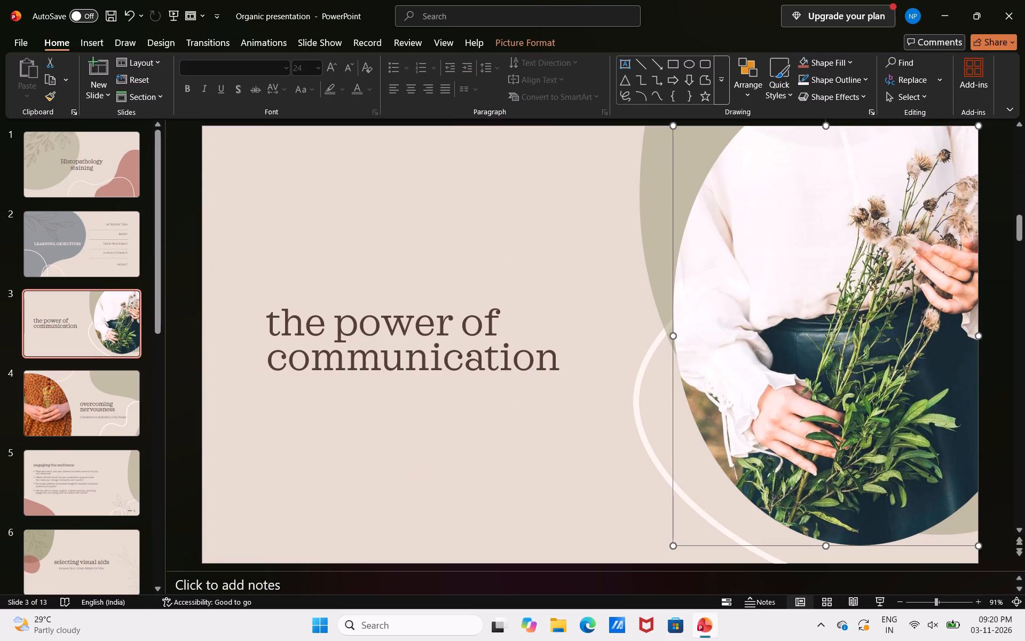
key("BackSpace")
key("BackSpace")
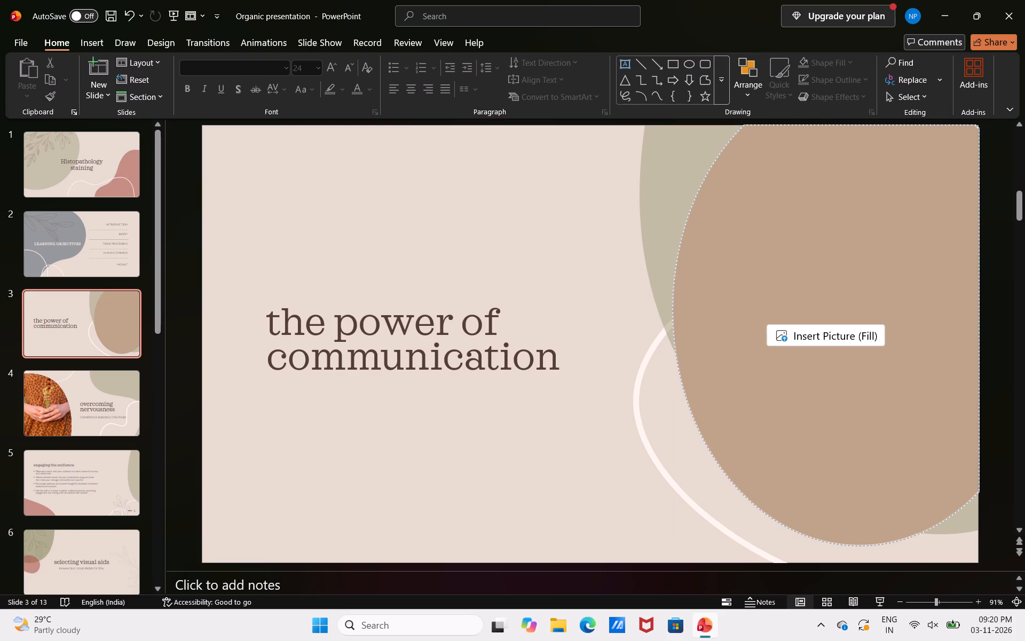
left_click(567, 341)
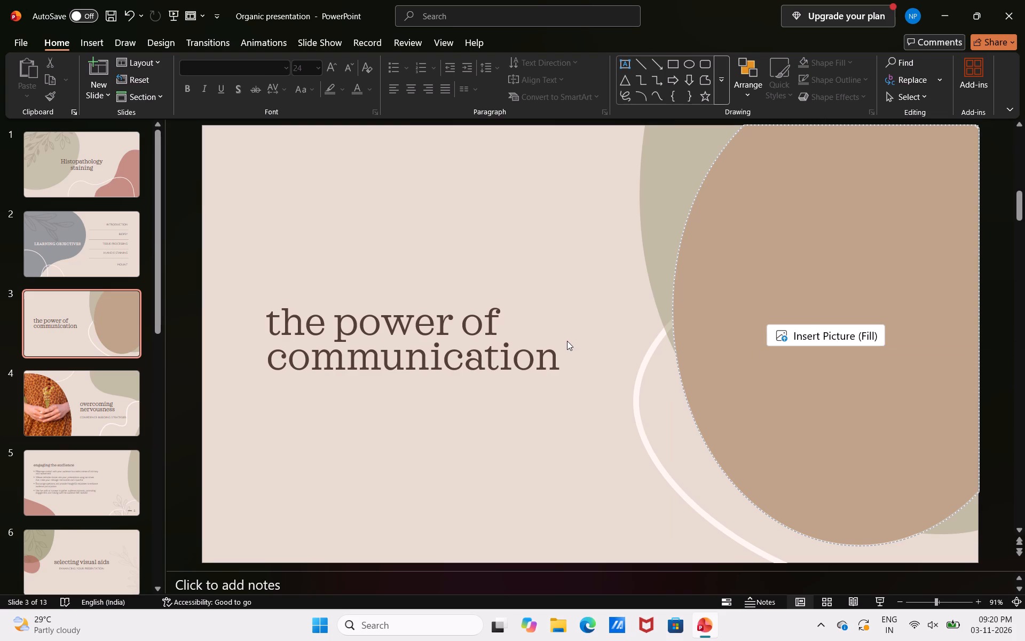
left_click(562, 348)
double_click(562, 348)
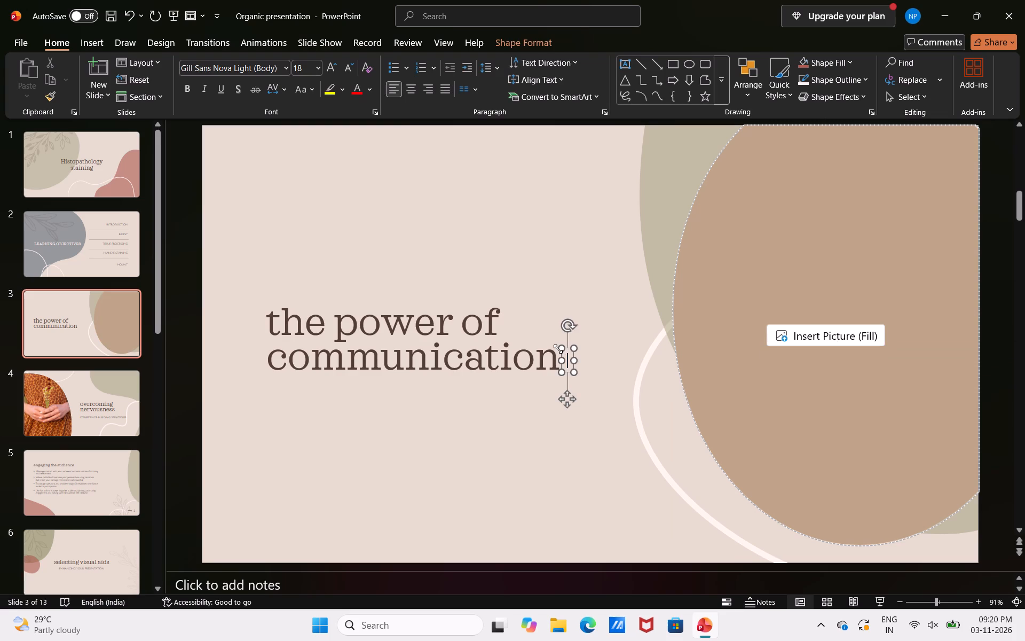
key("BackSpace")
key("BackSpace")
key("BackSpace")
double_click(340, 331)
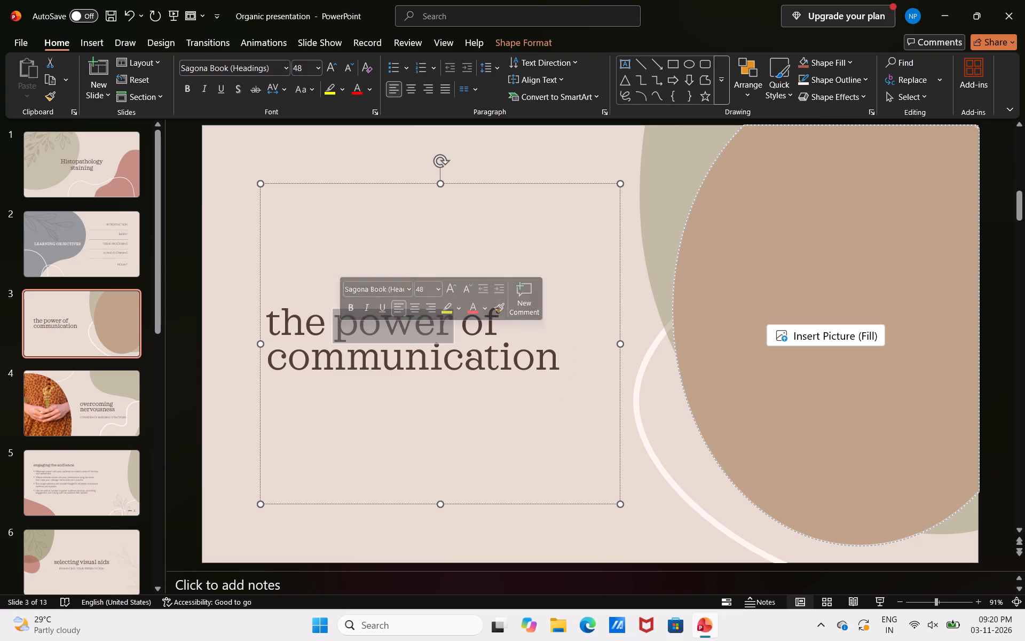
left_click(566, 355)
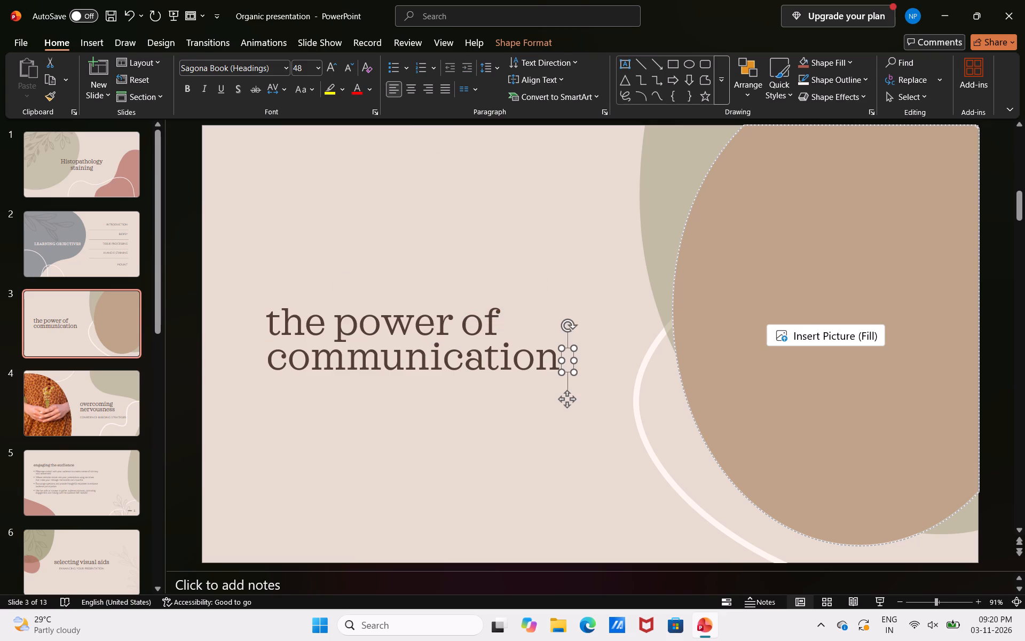
Clear the whole title text "the power of communication" on slide 3.
left_click(484, 367)
key("Right")
key("Right")
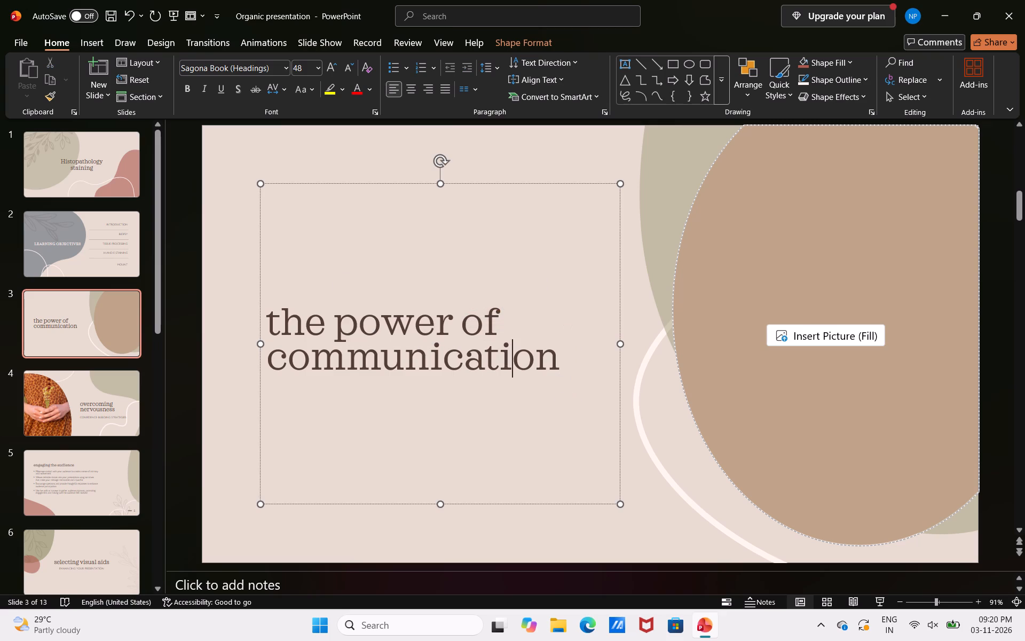
key("Right")
key("Right")
key("Right")
key("BackSpace")
key("BackSpace")
key("BackSpace")
key("BackSpace")
key("BackSpace")
key("BackSpace")
key("BackSpace")
key("BackSpace")
key("BackSpace")
key("BackSpace")
key("BackSpace")
key("BackSpace")
key("BackSpace")
key("BackSpace")
key("BackSpace")
key("BackSpace")
key("BackSpace")
key("BackSpace")
key("BackSpace")
key("BackSpace")
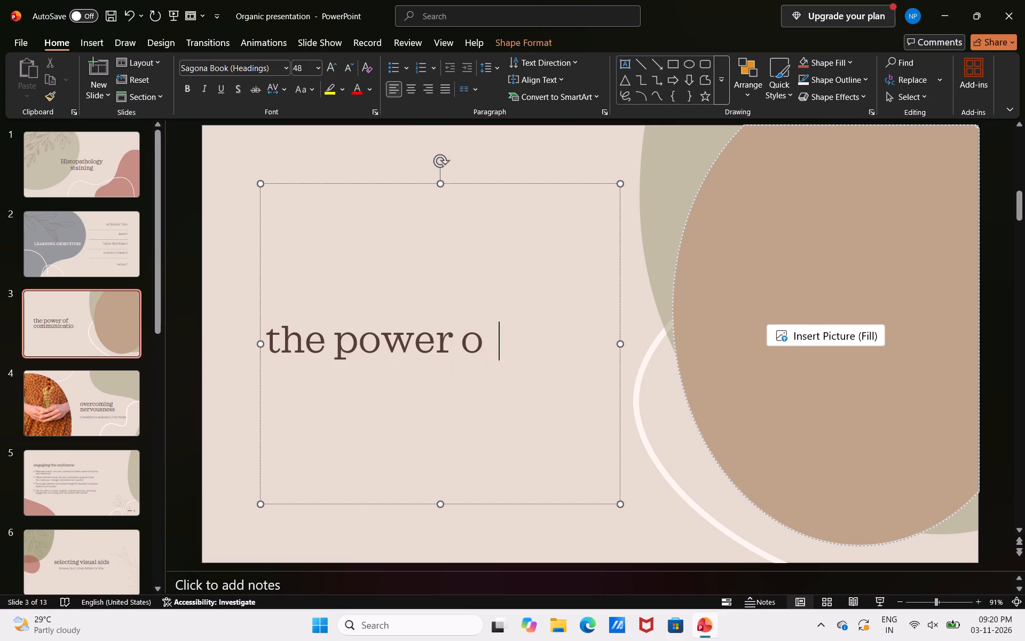
Delete the empty brown picture placeholder from slide 3.
left_click(913, 246)
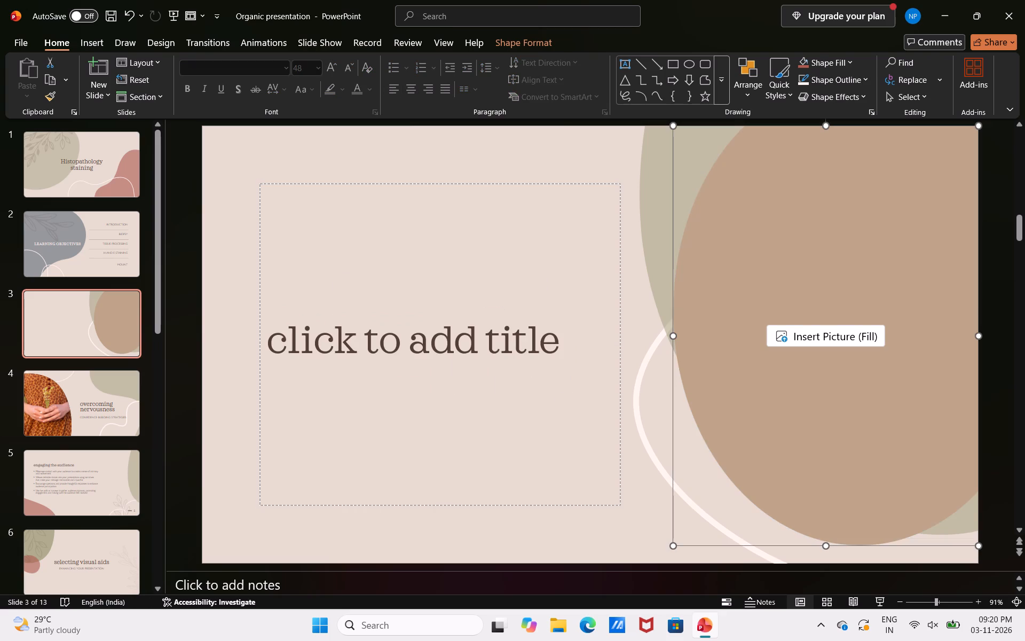
key("BackSpace")
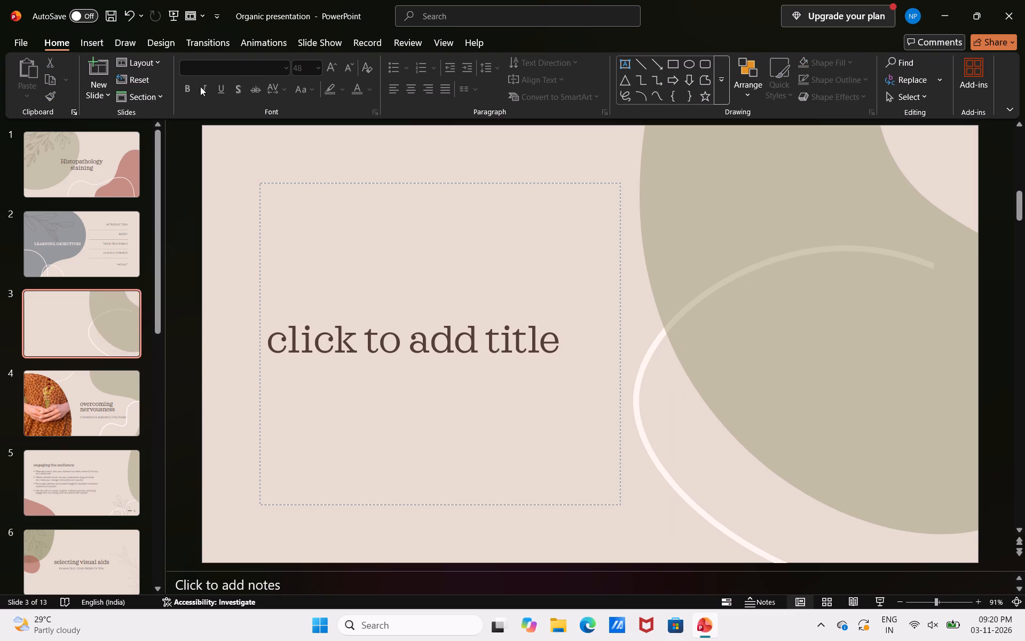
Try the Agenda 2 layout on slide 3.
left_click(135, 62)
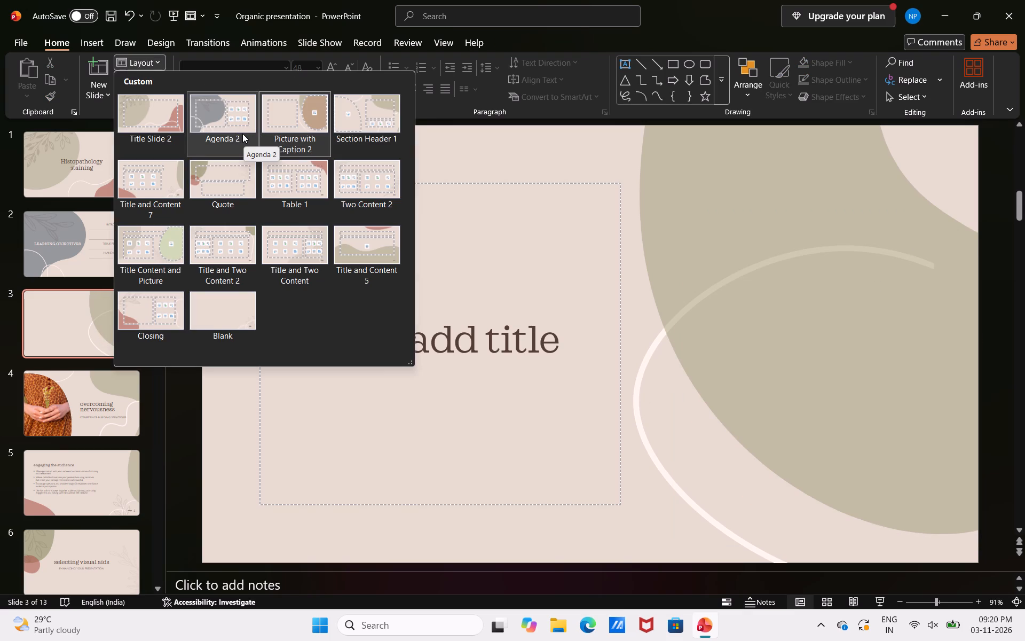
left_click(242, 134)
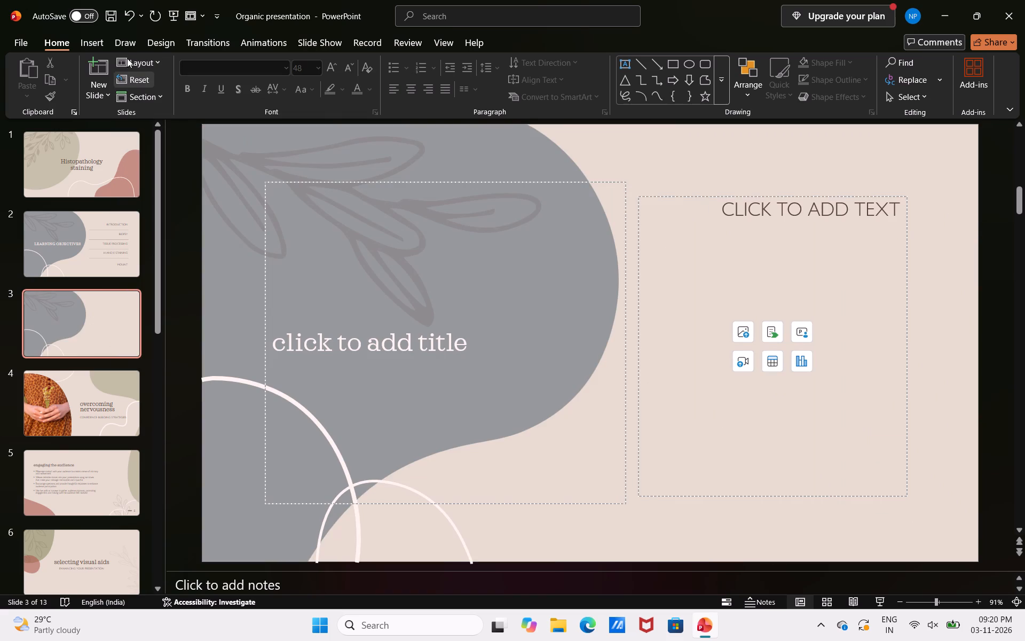
Apply the Title and Content 7 layout to slide 3.
left_click(124, 56)
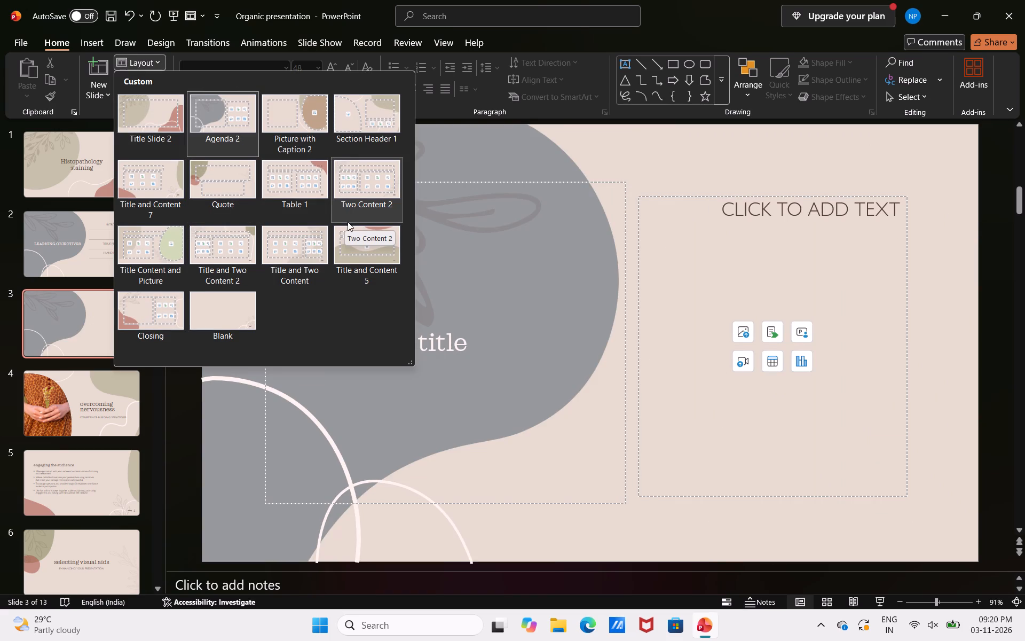
left_click(149, 197)
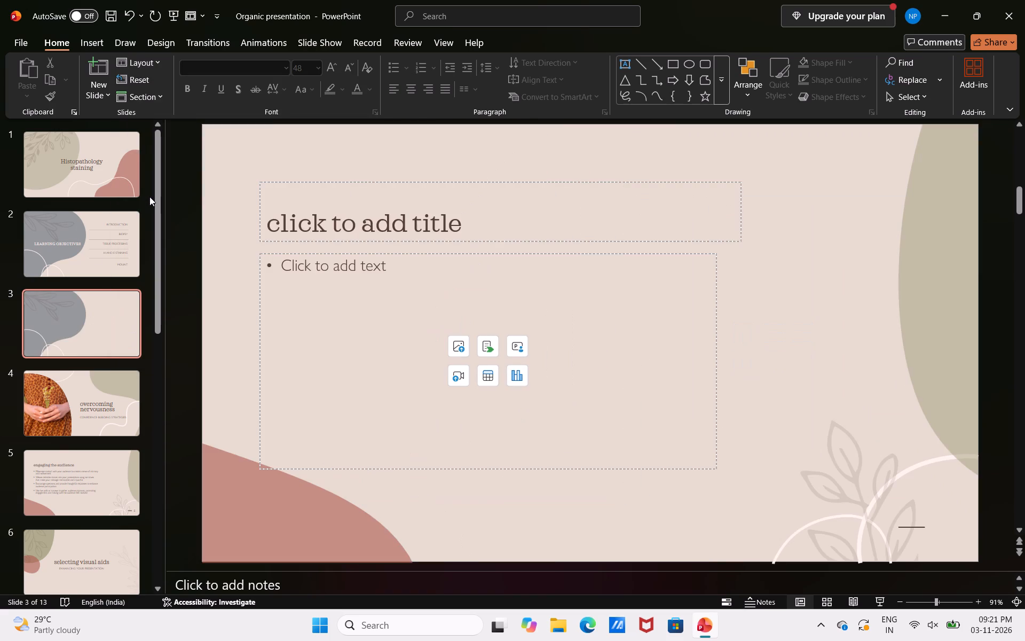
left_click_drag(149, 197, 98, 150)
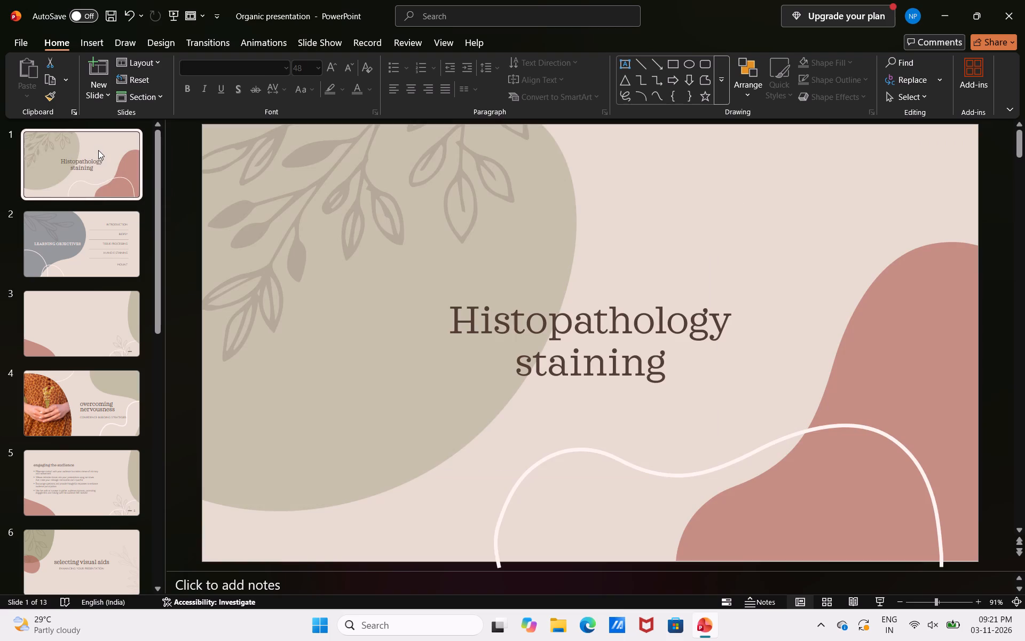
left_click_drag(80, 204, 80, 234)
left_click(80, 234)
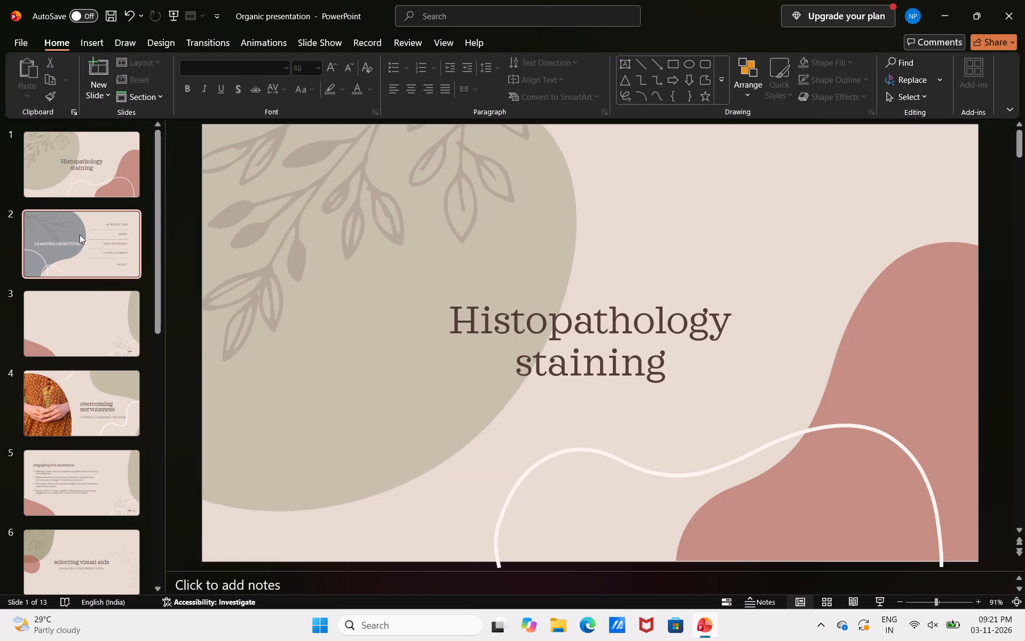
Enter "INTRODUCTION" as the title of slide 3.
left_click(51, 325)
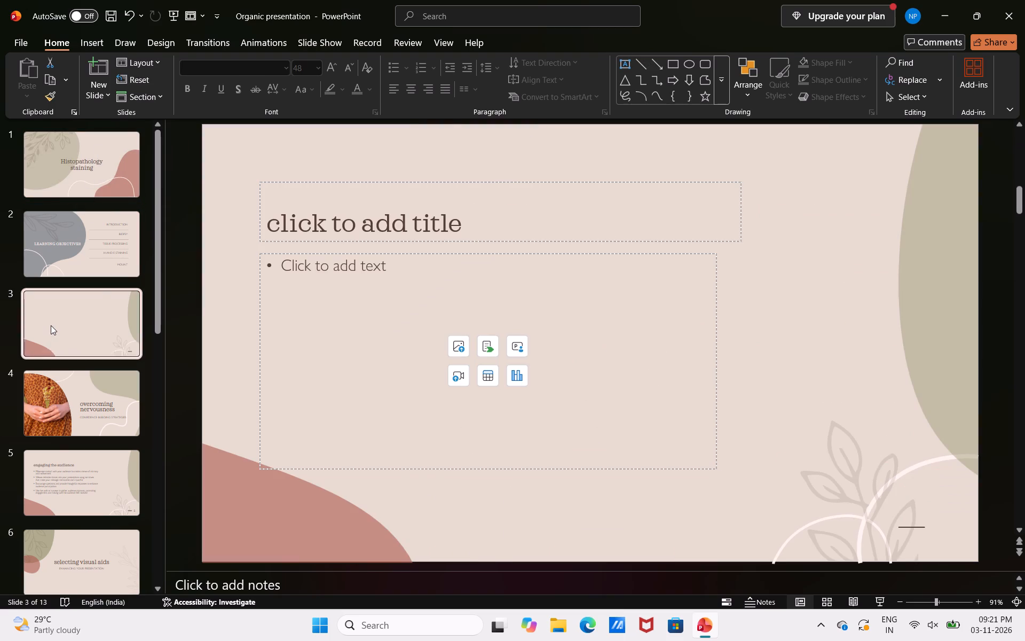
left_click(288, 215)
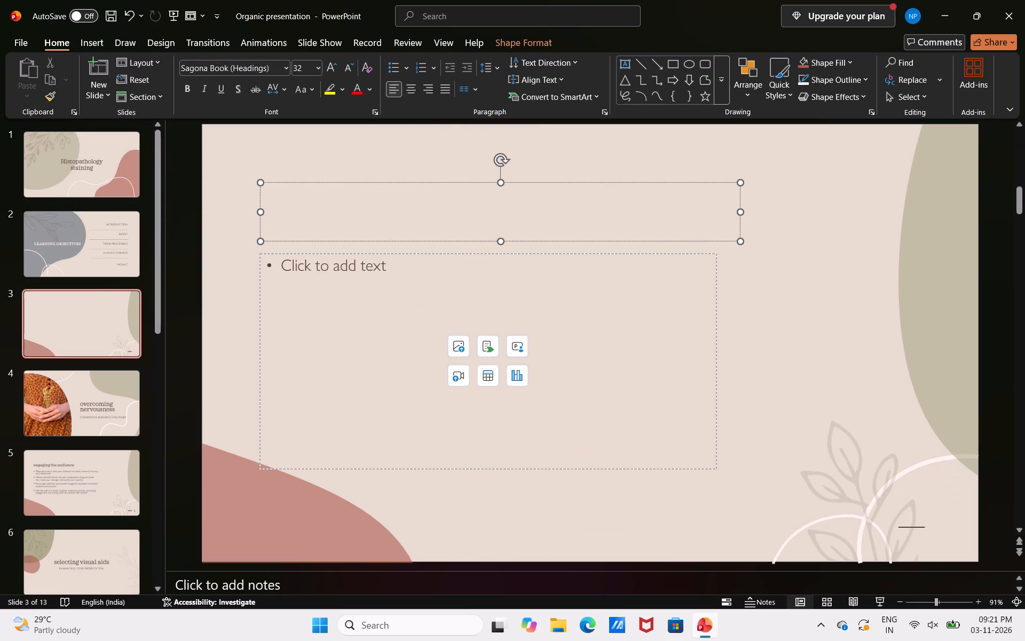
type("INTRODUCTION")
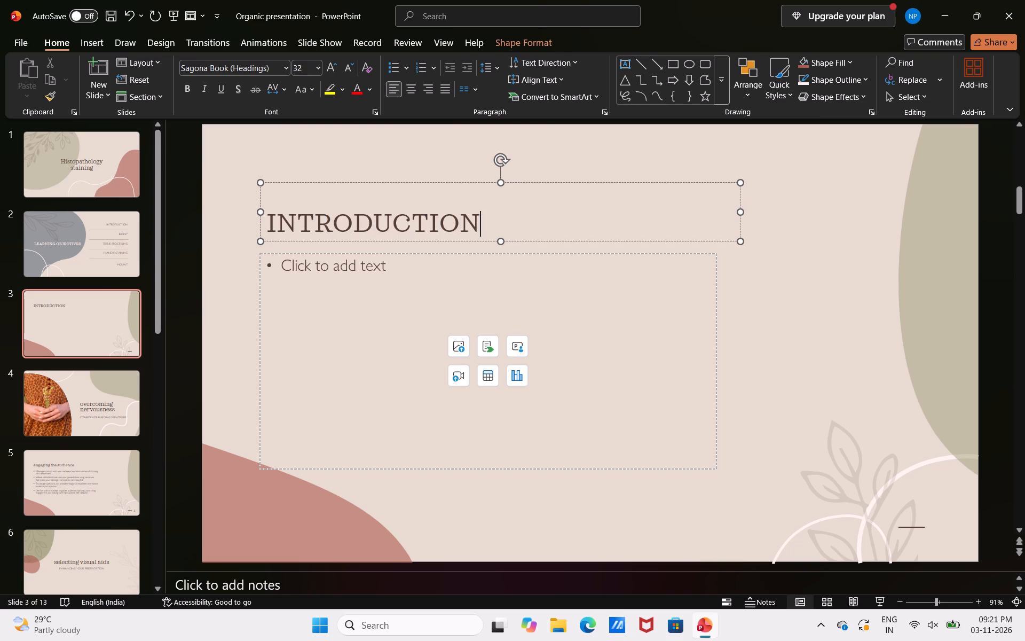
Enter "Histopathology" as the first bullet of the introduction slide's content placeholder.
left_click(337, 258)
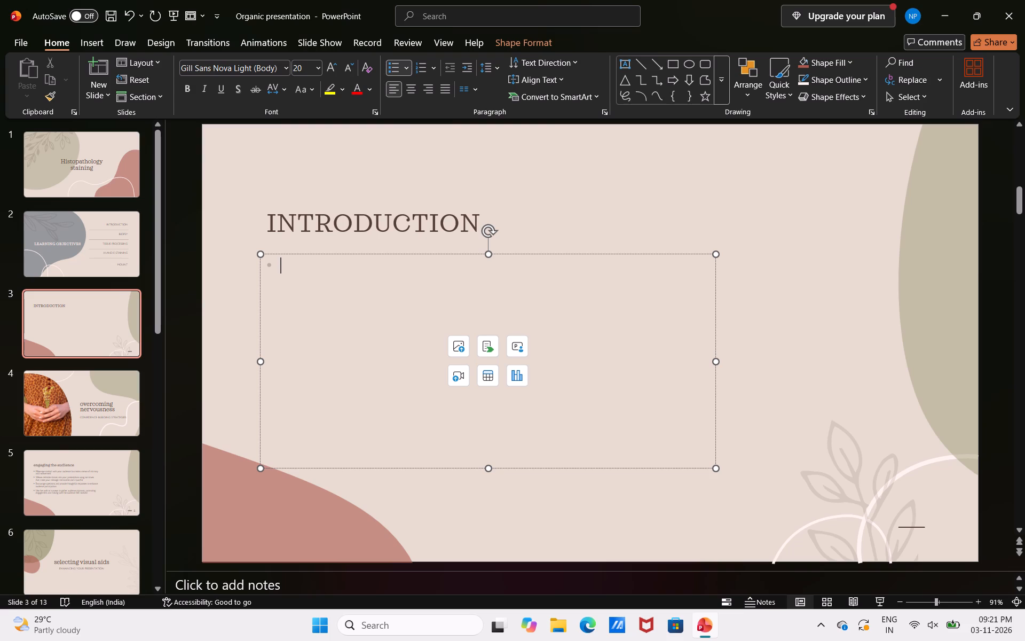
type("hi")
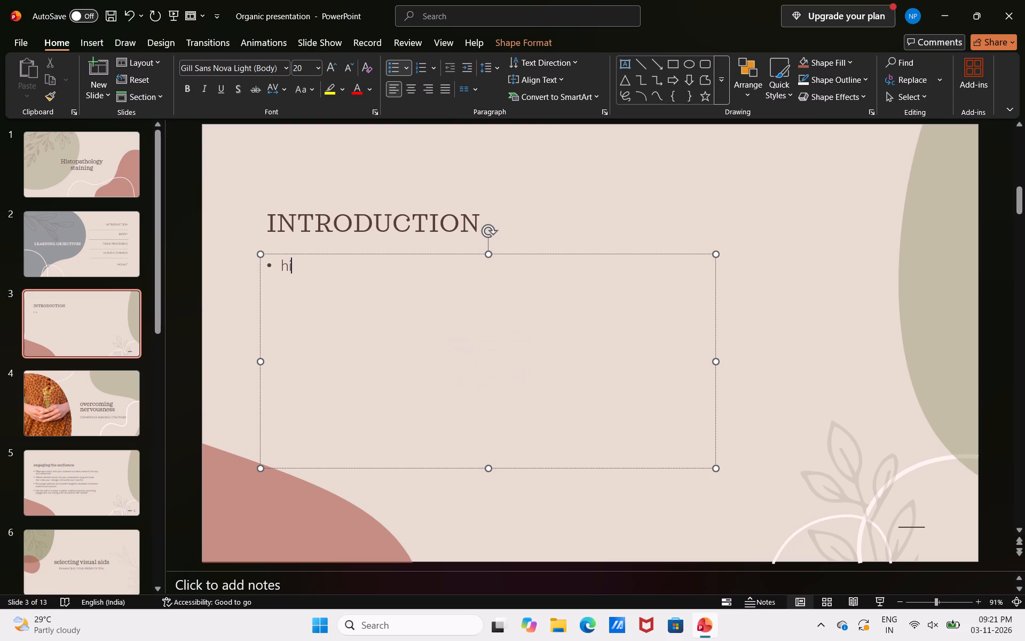
key("BackSpace")
key("BackSpace")
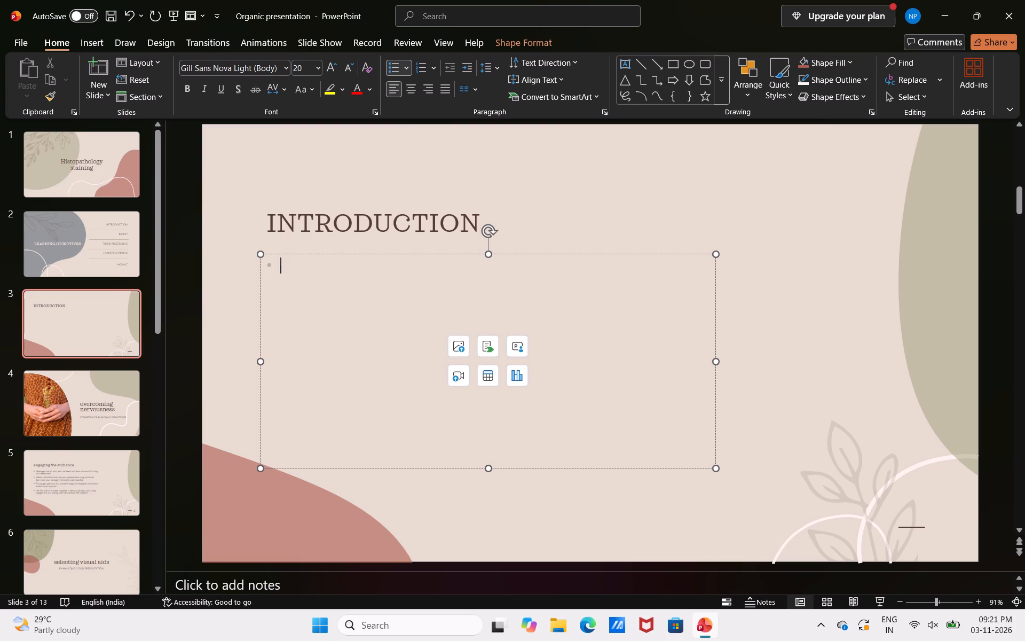
type("istopathology")
key("space")
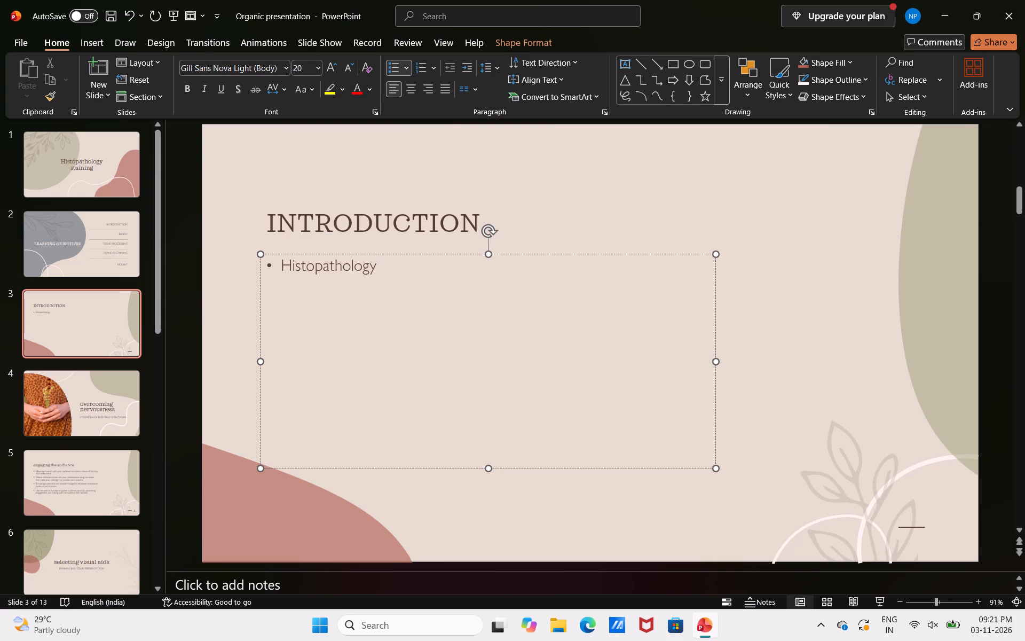
Add a second bullet reading "Histo- [ tissue ]" beneath "Histopathology".
key("Return")
key("h")
key("BackSpace")
key("minus")
key("space")
type("[ tisu")
key("BackSpace")
type("sue")
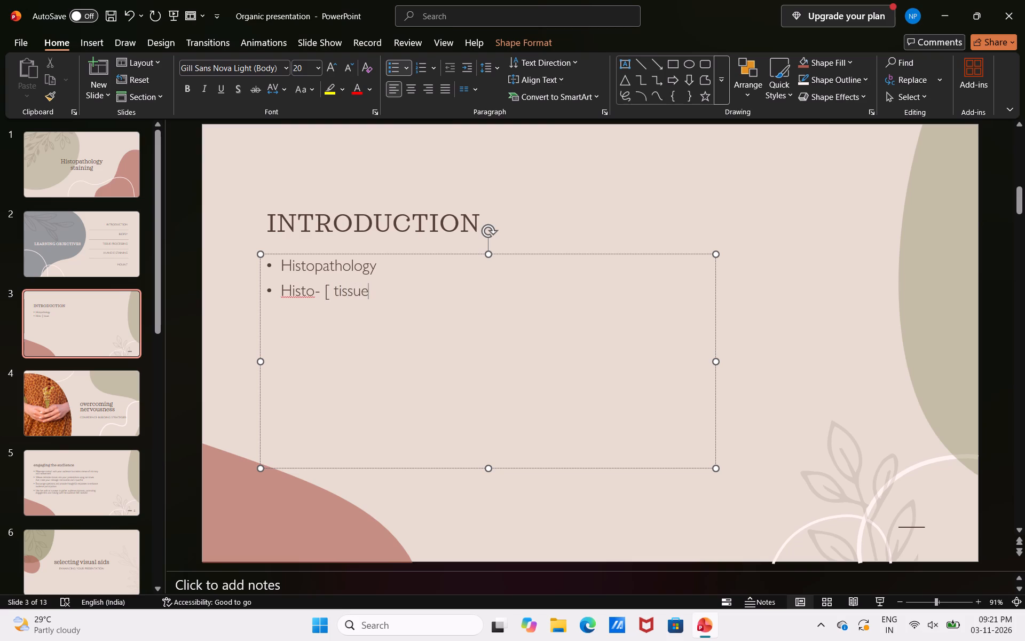
key("space")
type("]")
Add a third bullet reading "Pathology- [ study of disease ]" on the introduction slide.
key("Return")
type("path")
type("ology")
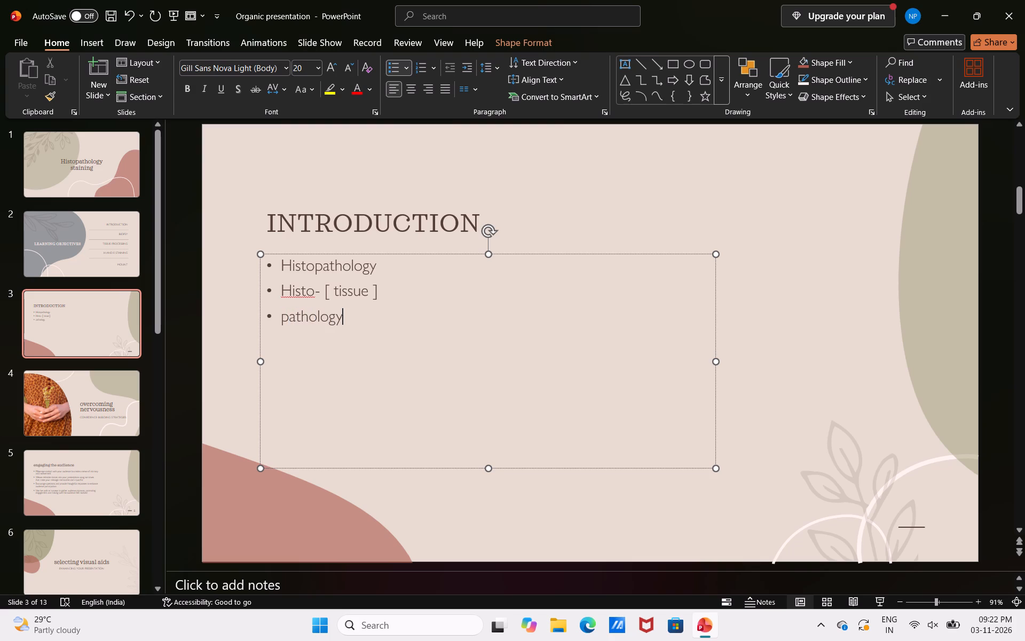
type("-")
key("space")
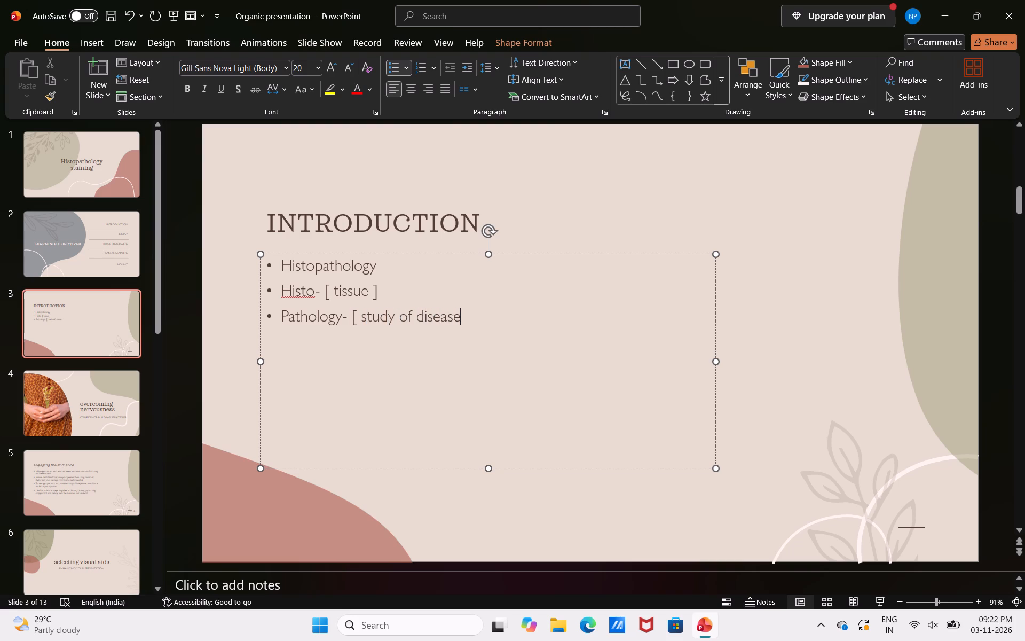
key("space")
type("]")
Add a fourth bullet reading "Study of changes in tissue caused by disease at microscopic level" on the introduction slide.
key("Return")
type("study of changes")
key("space")
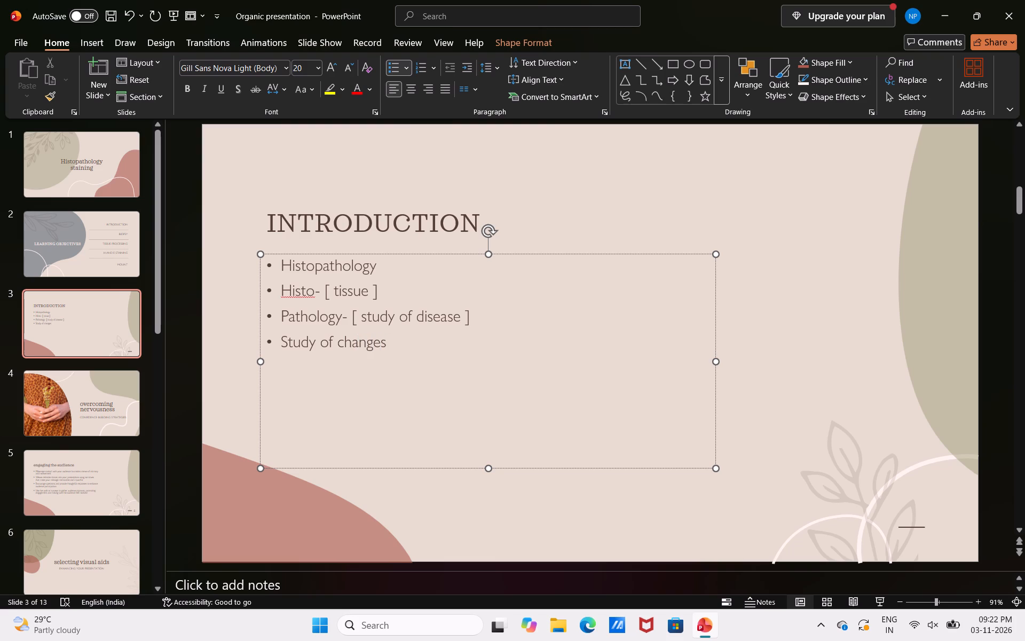
type("in tissue")
key("space")
key("space")
key("BackSpace")
type("caussed")
key("space")
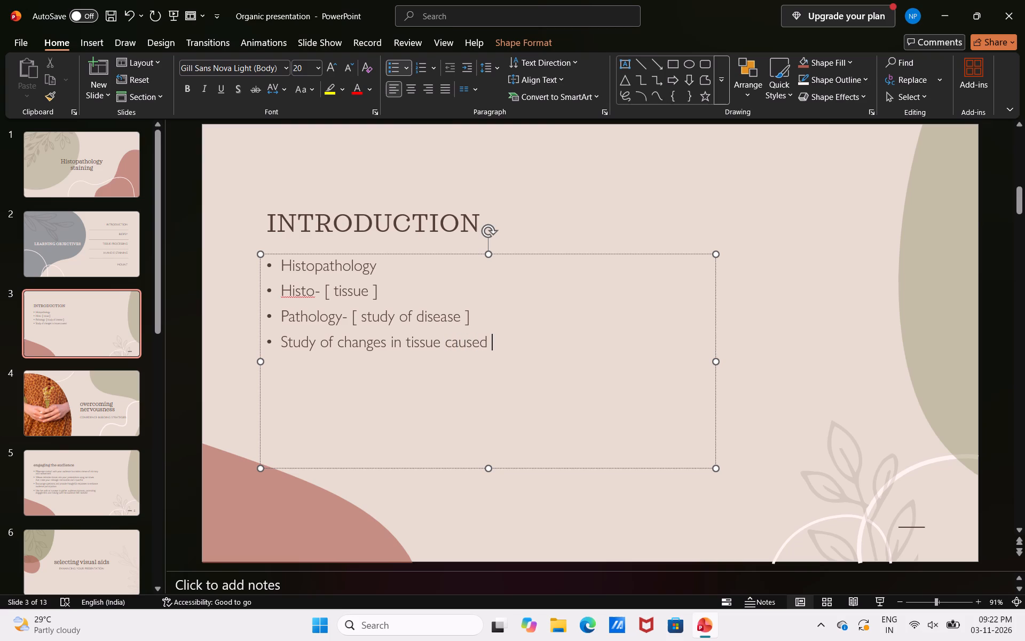
key("Left")
key("Left")
key("Right")
key("Right")
type("by dis")
type("ease")
key("space")
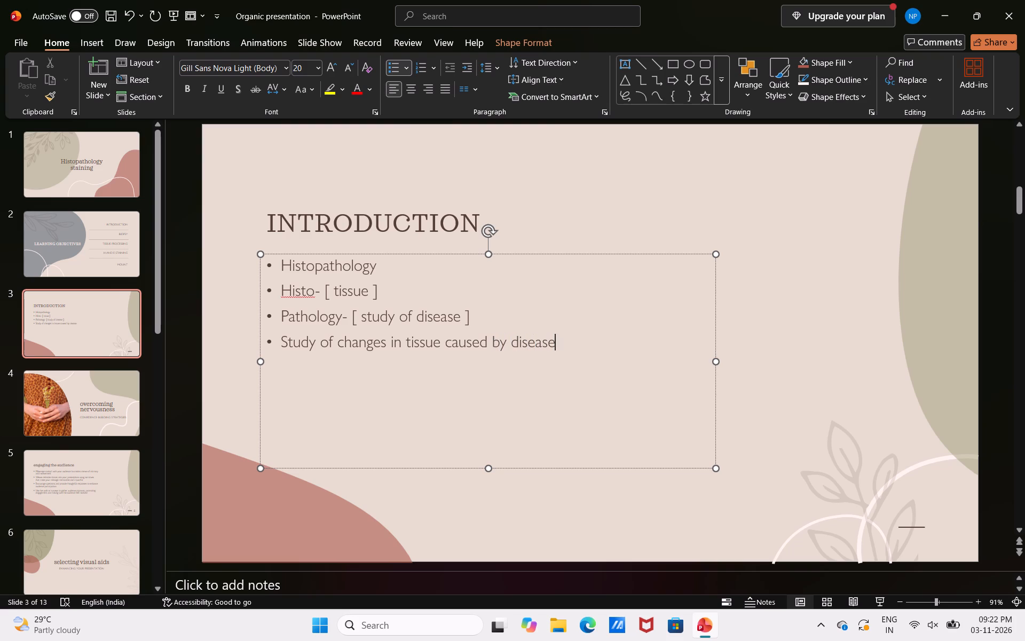
type("at microscopic")
key("space")
type("level")
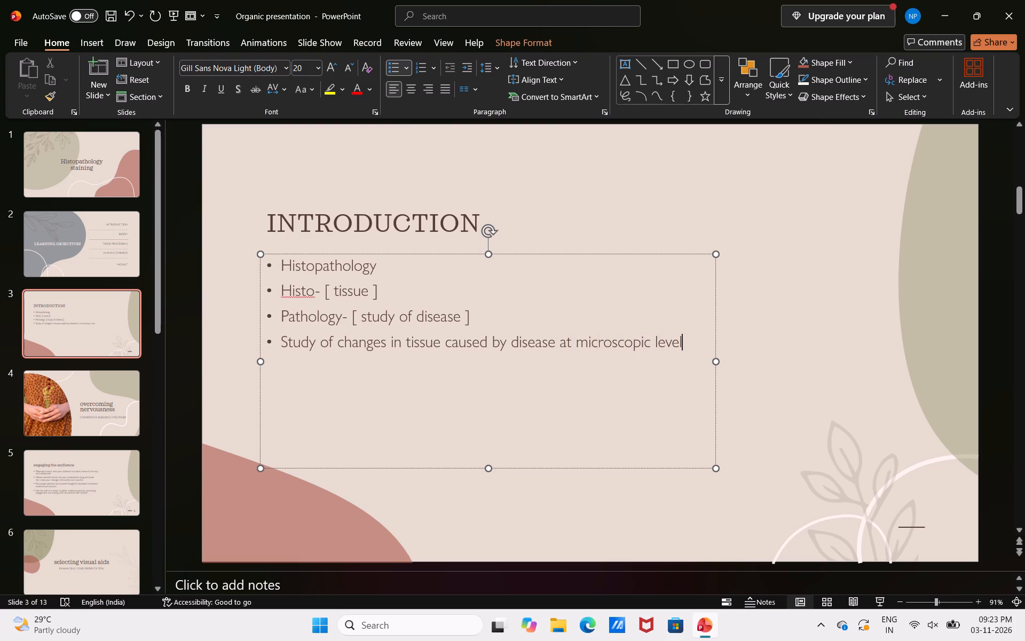
key("space")
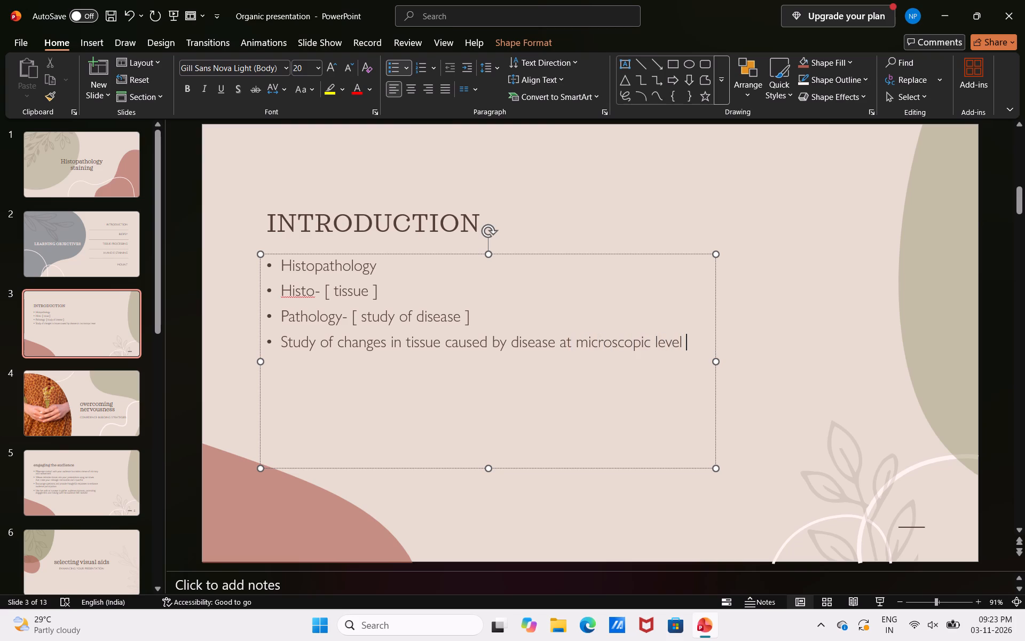
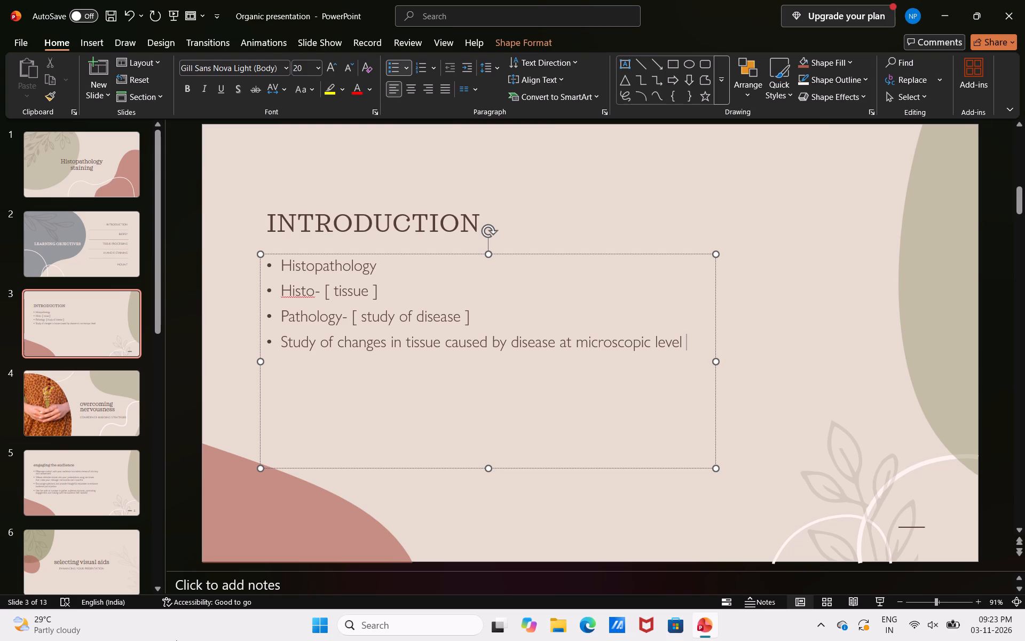
Extend the fourth bullet with "it is microscopic examination of tissue to study the manifestation of disease".
type("it is")
key("space")
type("microscopic")
key("space")
type("examination")
key("space")
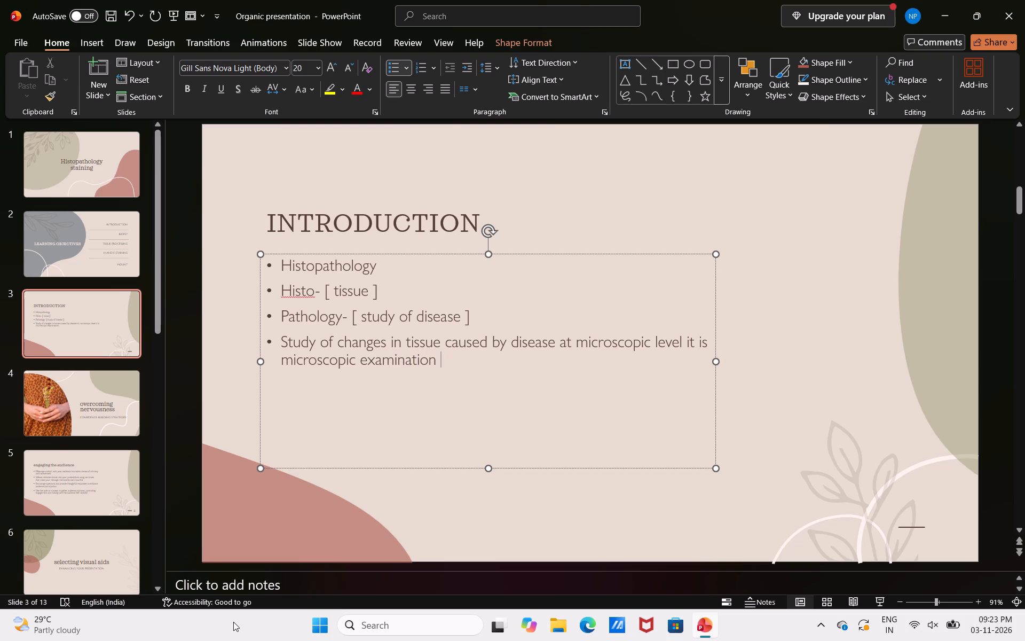
type("of ti")
type("ssue")
key("space")
type("to study")
key("space")
type("the a")
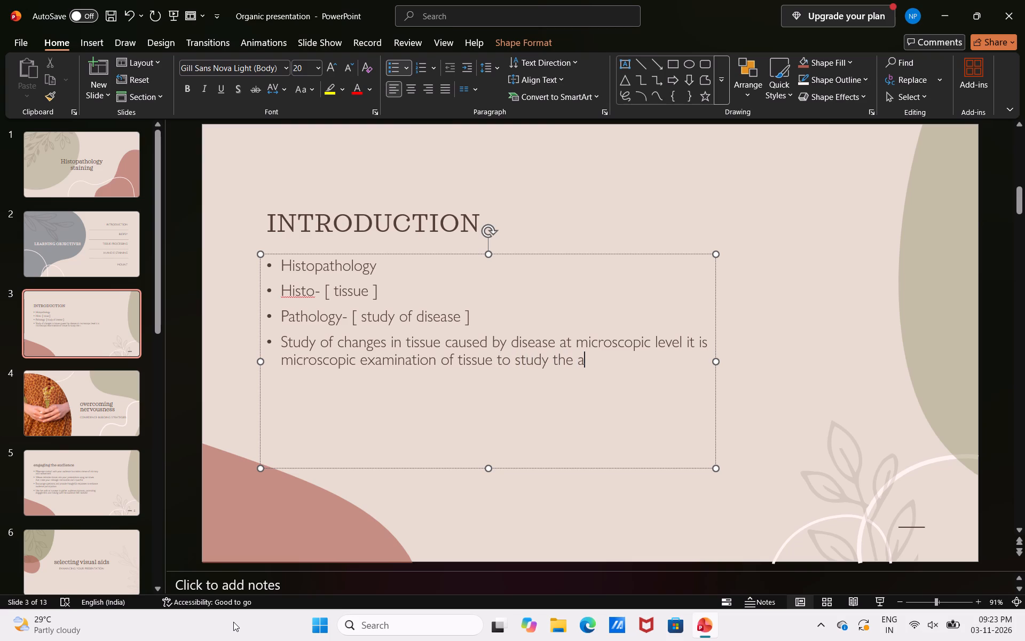
key("BackSpace")
type("mani")
type("festation")
key("space")
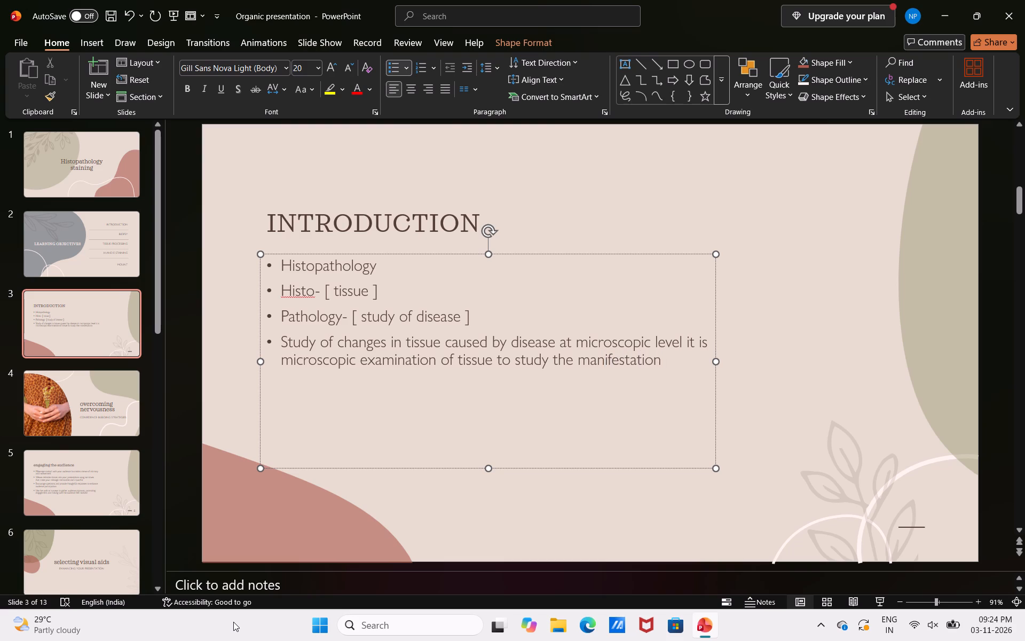
type("of disease")
Add a fifth bullet reading "It diagnose disease" on the introduction slide.
key("Return")
type("it")
key("space")
type("do")
key("BackSpace")
key("i")
key("a")
key("a")
key("a")
key("BackSpace")
key("BackSpace")
type("gnoseb")
key("BackSpace")
key("space")
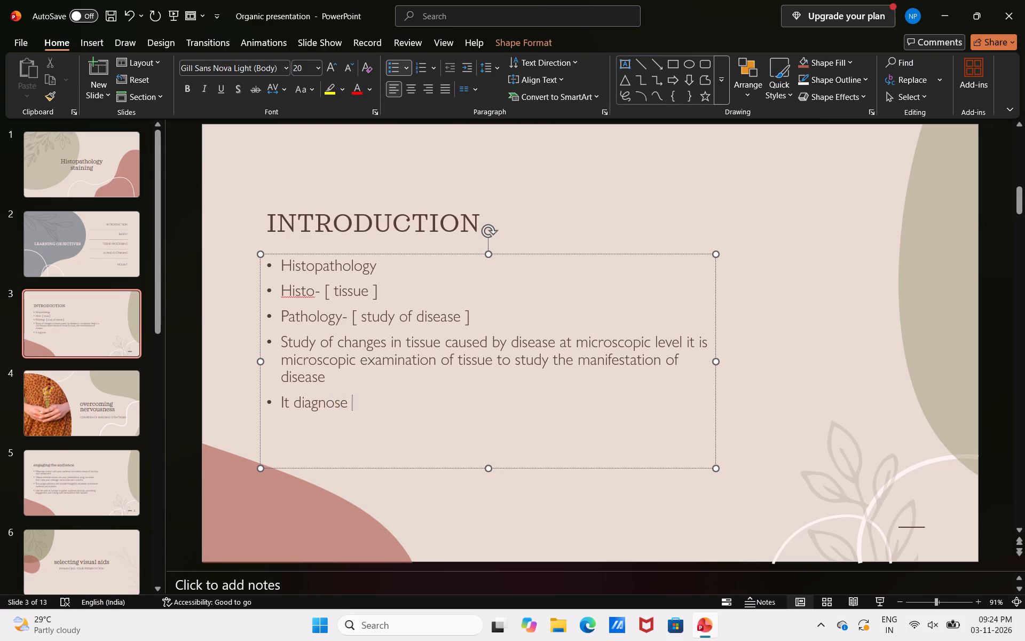
key("t")
key("BackSpace")
type("do")
key("BackSpace")
type("isease")
key("space")
Append "[ especially cancer benign and malignant]" to the fifth bullet on the introduction slide.
key("bracketleft")
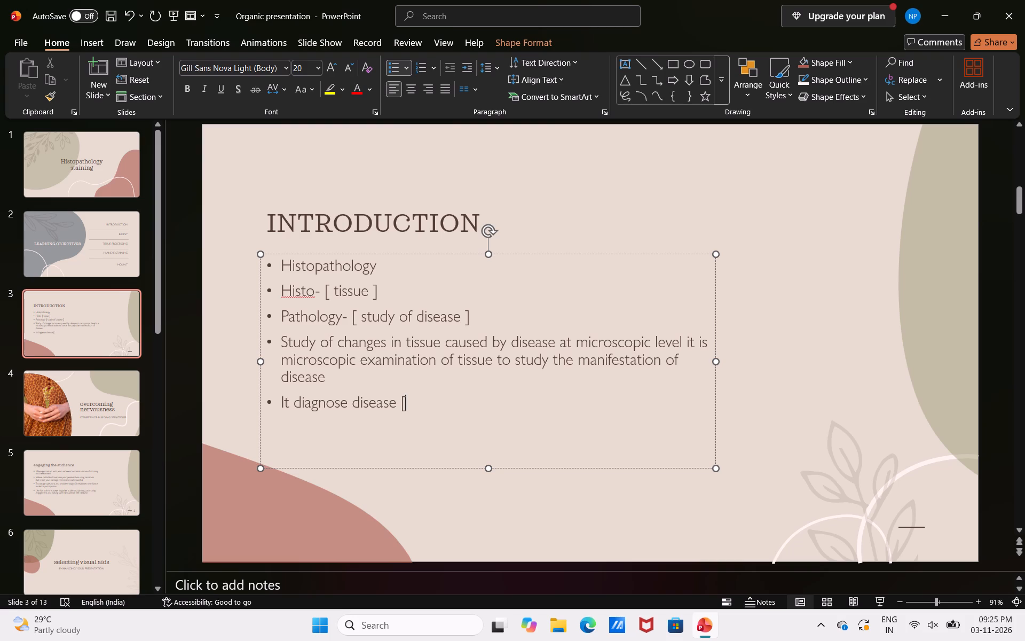
key("space")
type("es")
type("pecially")
key("space")
type("cancer")
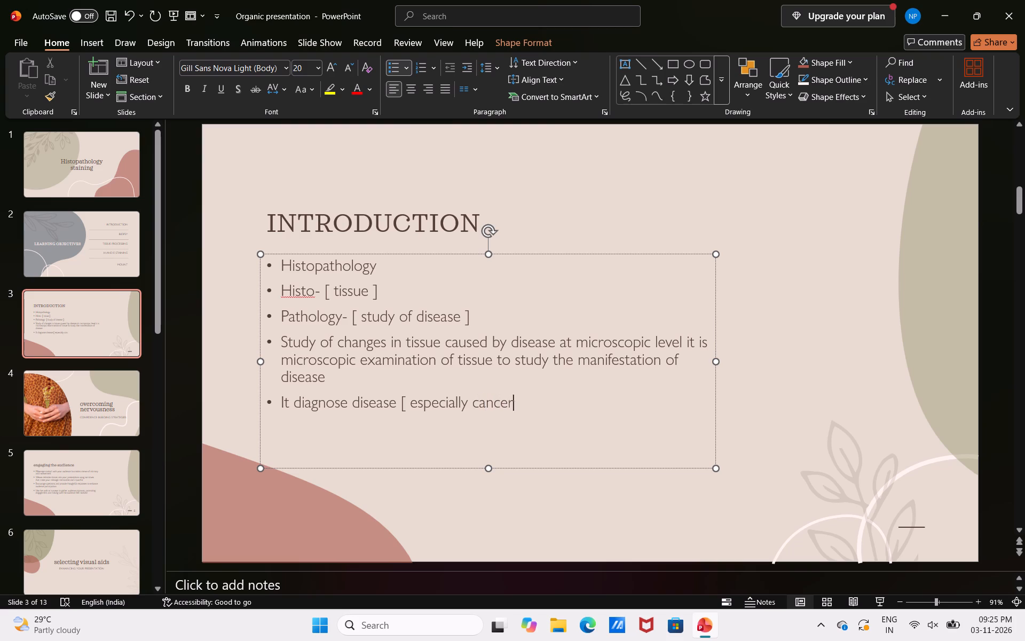
key("space")
key("b")
key("e")
key("n")
type("ign and ma")
type("lignant")
key("bracketright")
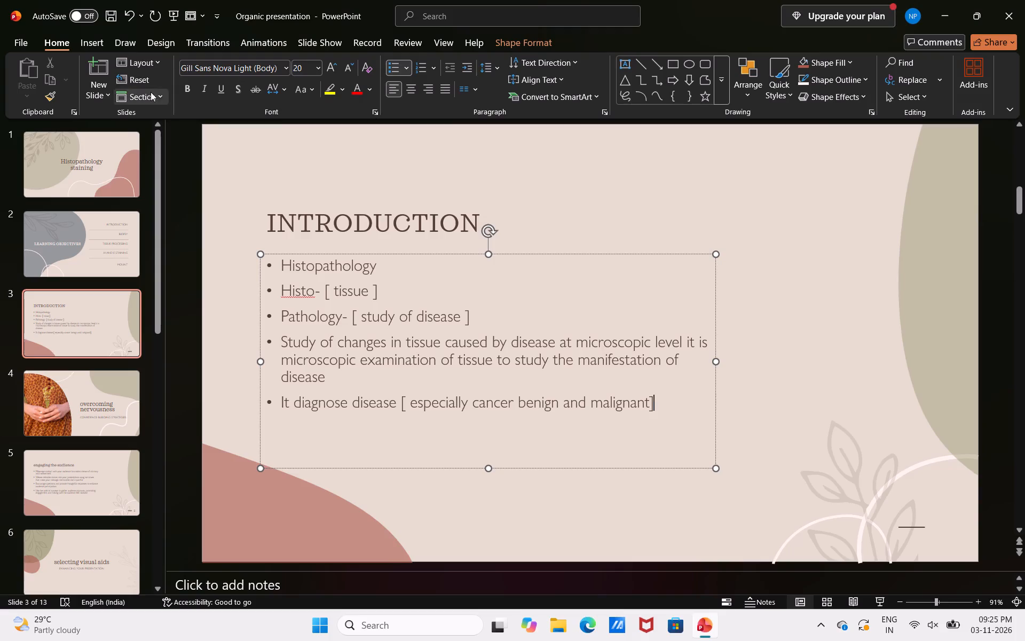
Close the presentation, saving it under the file name Histopathology in the OneDrive Documents folder.
left_click(82, 14)
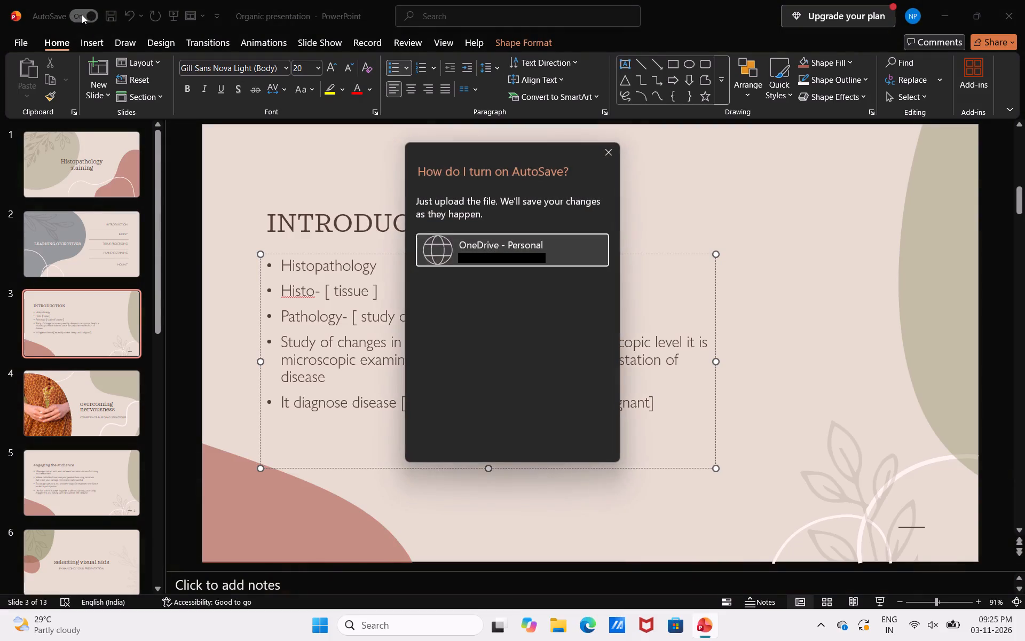
left_click(608, 148)
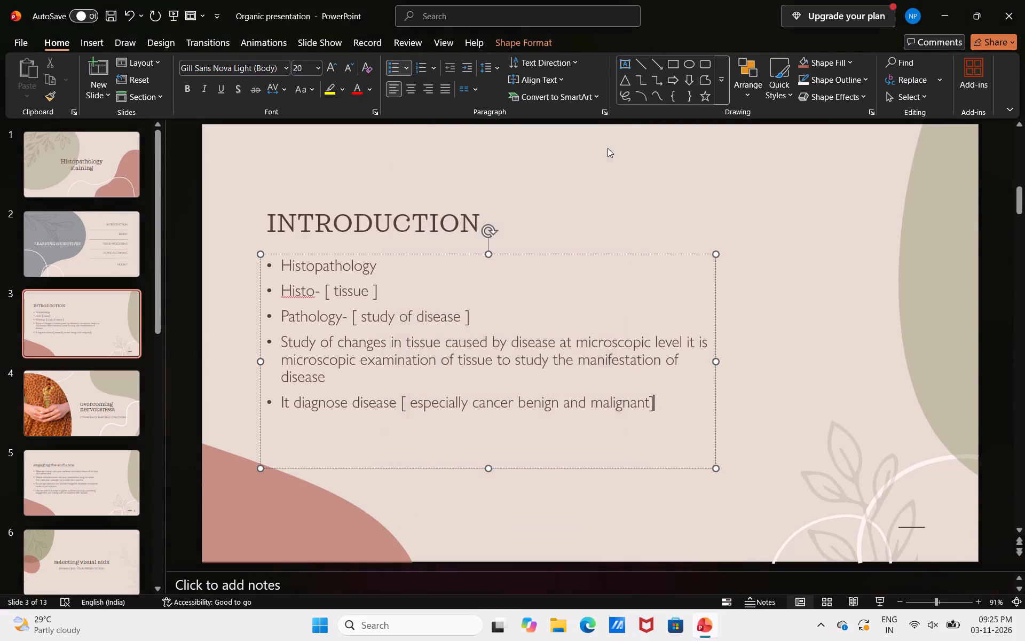
left_click(1003, 0)
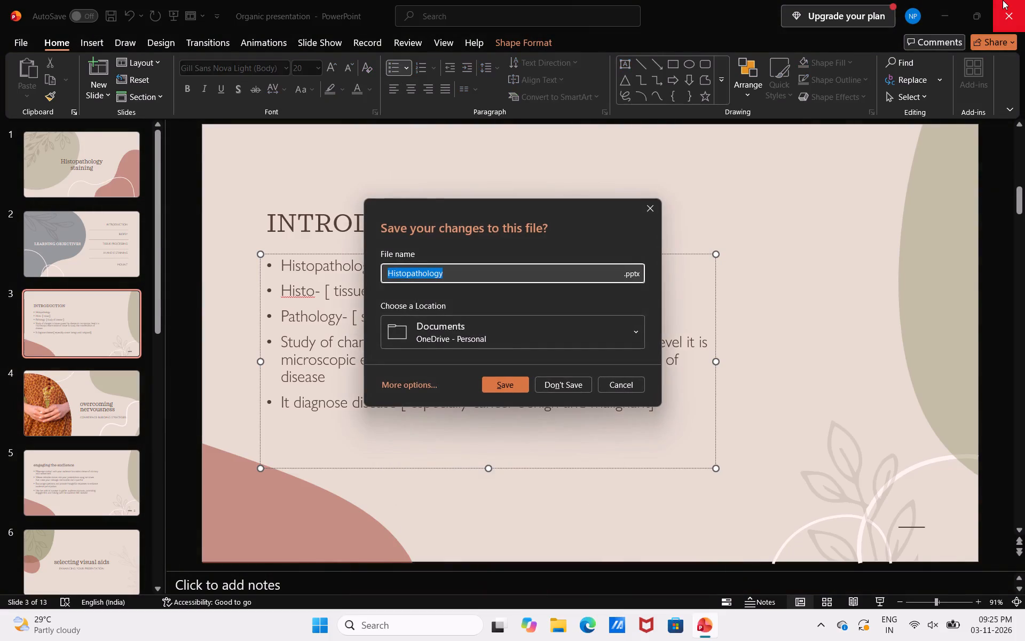
left_click(493, 383)
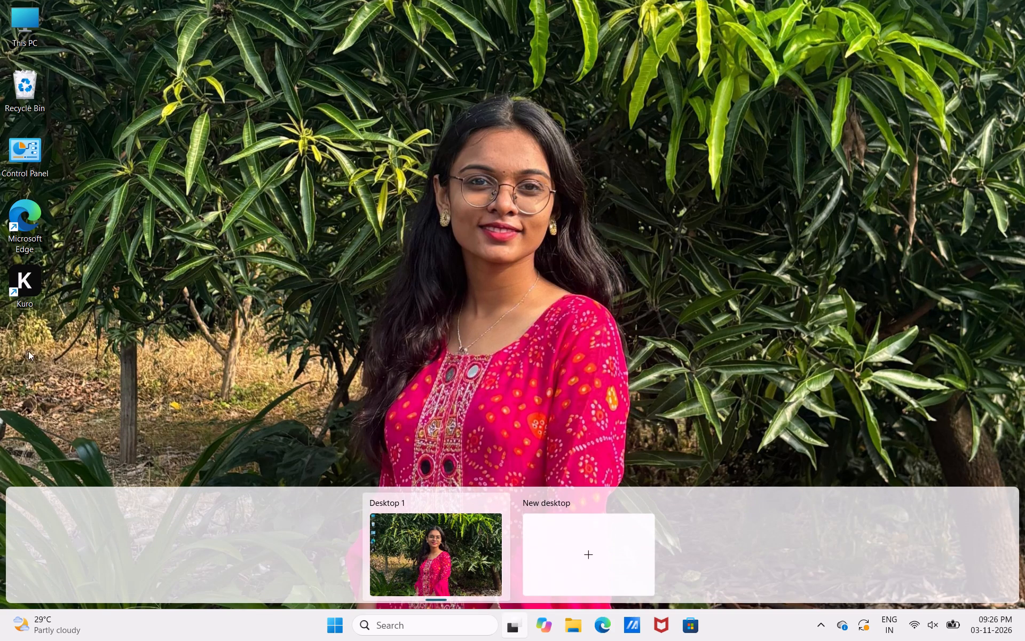
Launch Kuro from the desktop.
double_click(23, 273)
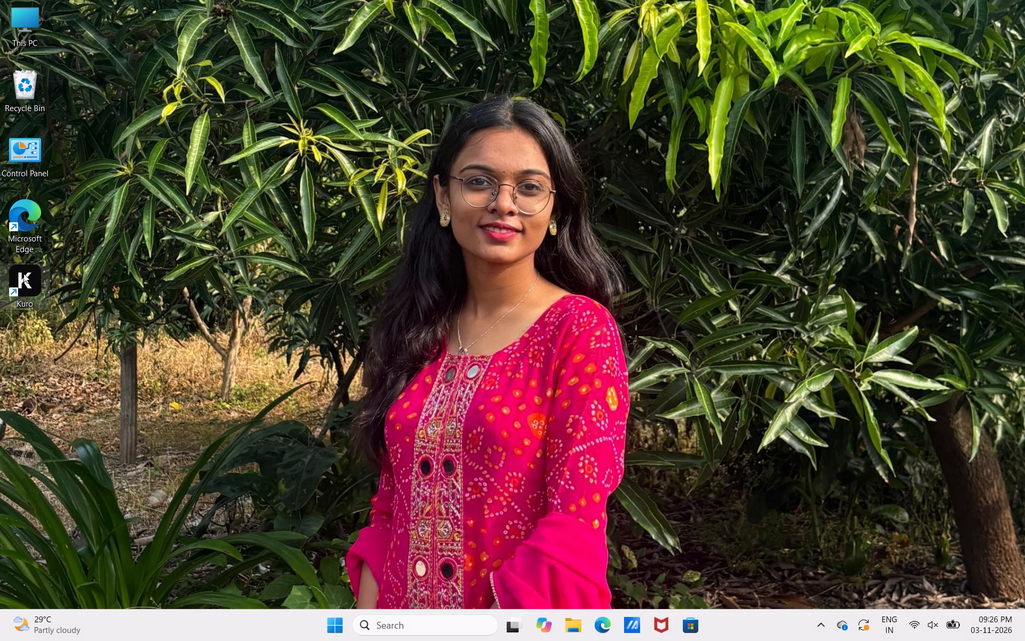
left_click(23, 281)
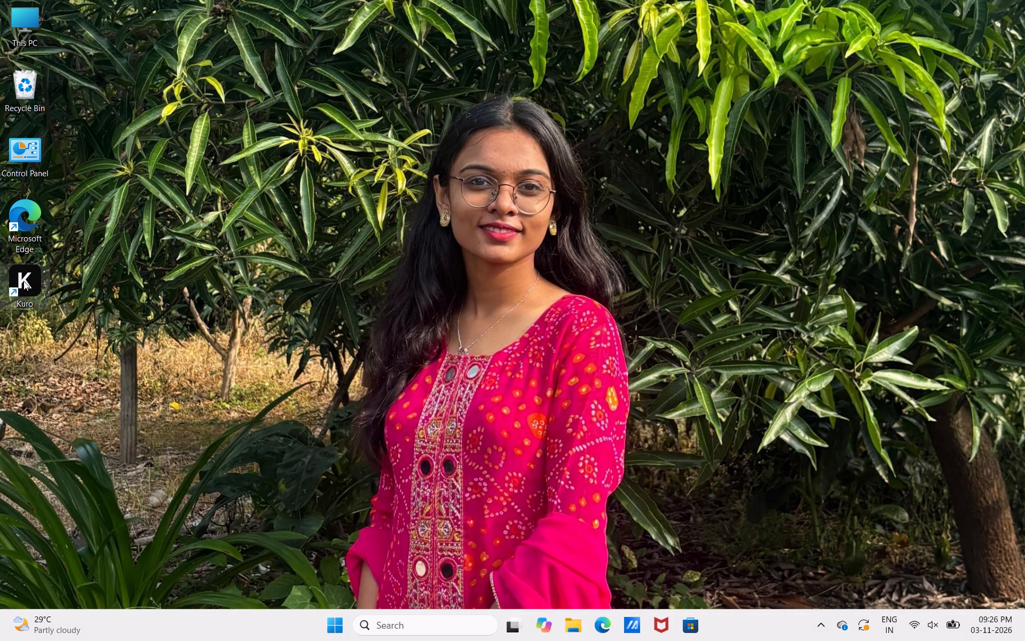
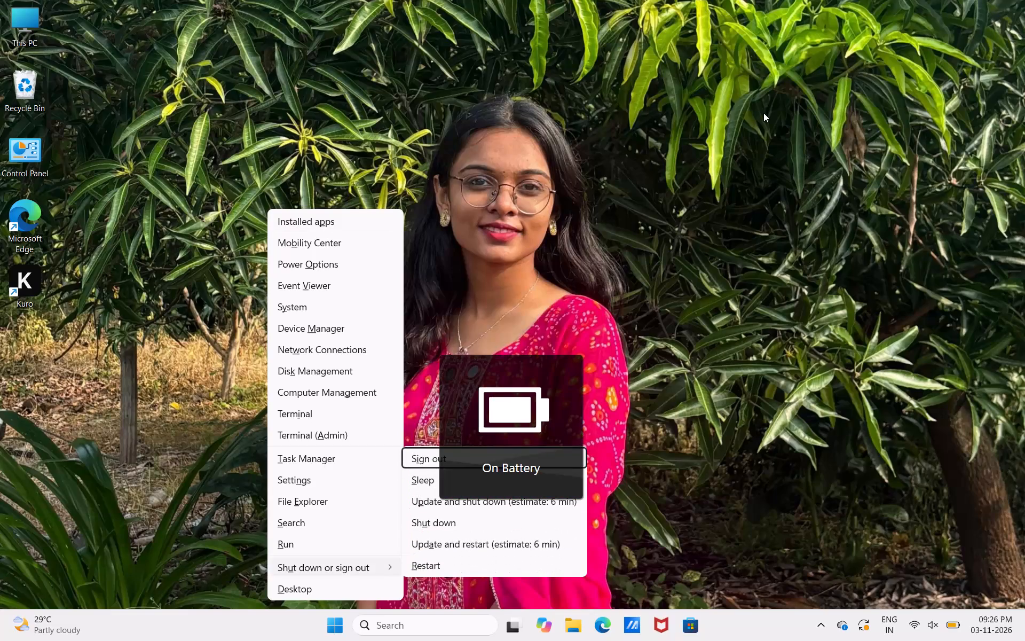
Shut down the computer.
key("u")
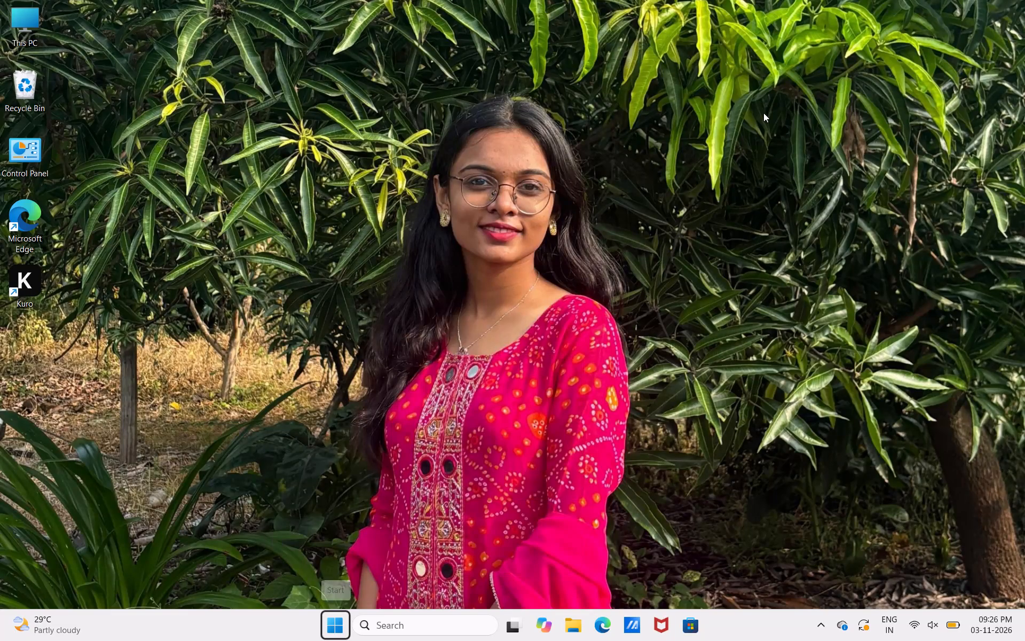